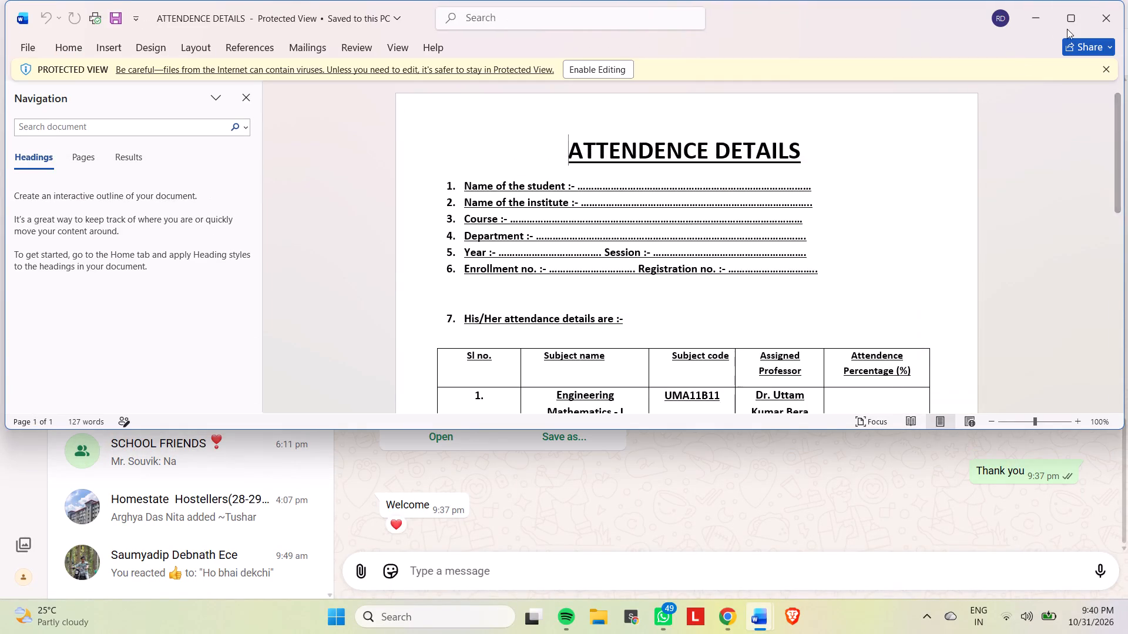
Maximize the ATTENDENCE DETAILS document window and place the cursor after "Engineering Mathematics - I" in the subject table.
left_click(1070, 17)
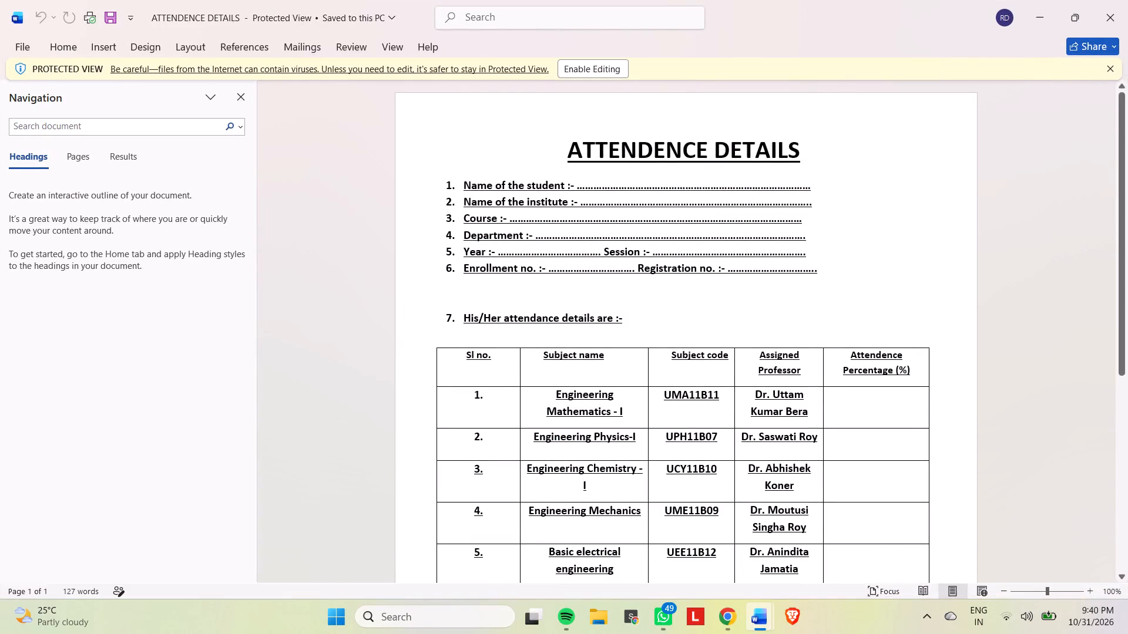
left_click(625, 411)
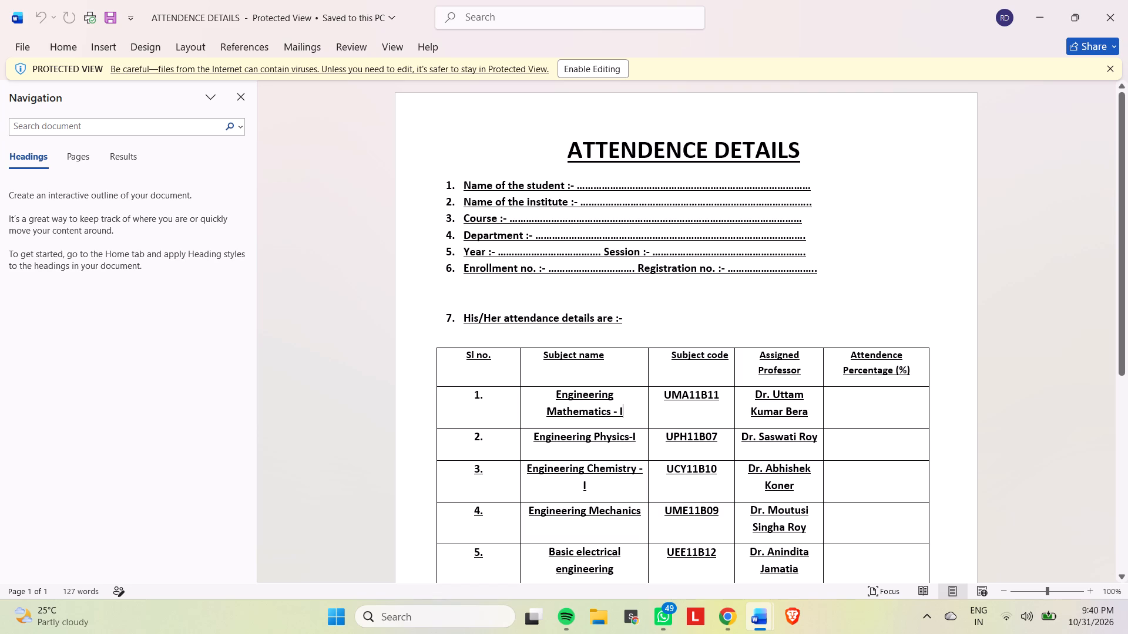
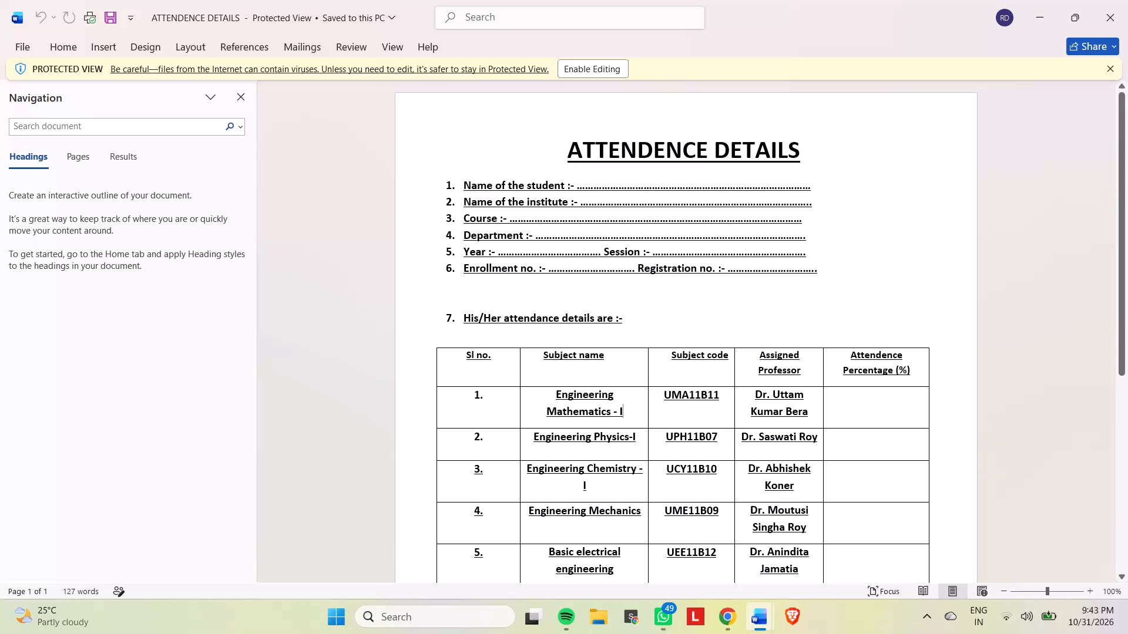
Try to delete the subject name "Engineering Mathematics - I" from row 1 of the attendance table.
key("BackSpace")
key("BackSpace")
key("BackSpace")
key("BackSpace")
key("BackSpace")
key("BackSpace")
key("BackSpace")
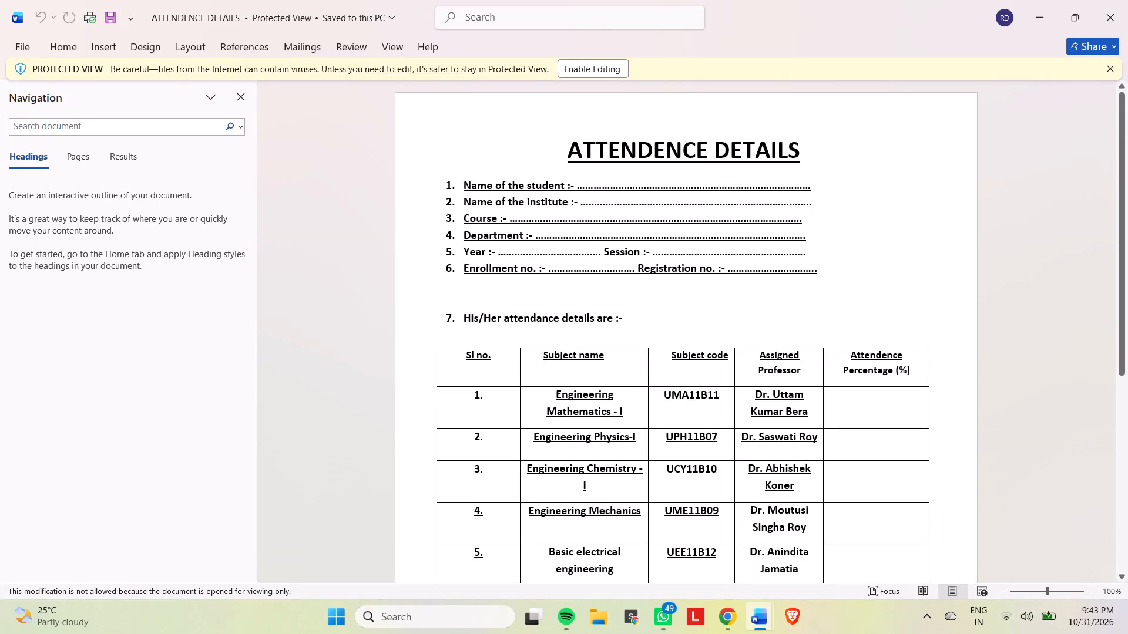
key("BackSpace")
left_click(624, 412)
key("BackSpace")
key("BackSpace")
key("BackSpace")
Enable editing of the protected attendance document.
left_click(575, 66)
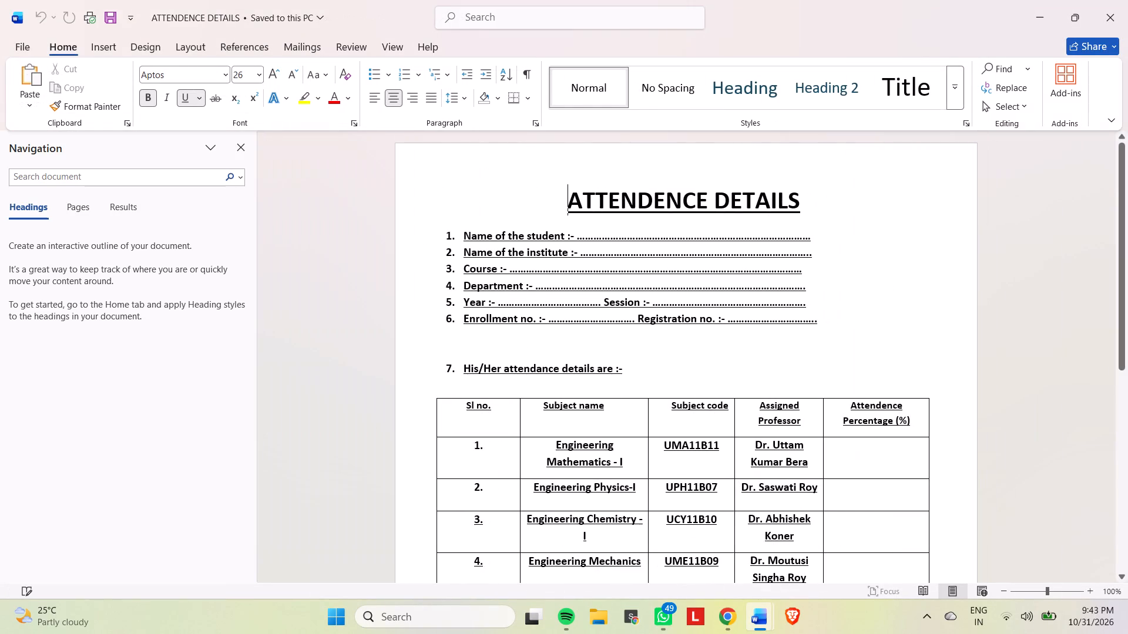
Clear the subject name "Engineering Mathematics - I" from row 1 of the attendance table.
left_click(632, 462)
key("BackSpace")
key("BackSpace")
key("BackSpace")
key("BackSpace")
key("BackSpace")
key("BackSpace")
key("BackSpace")
key("BackSpace")
key("BackSpace")
key("BackSpace")
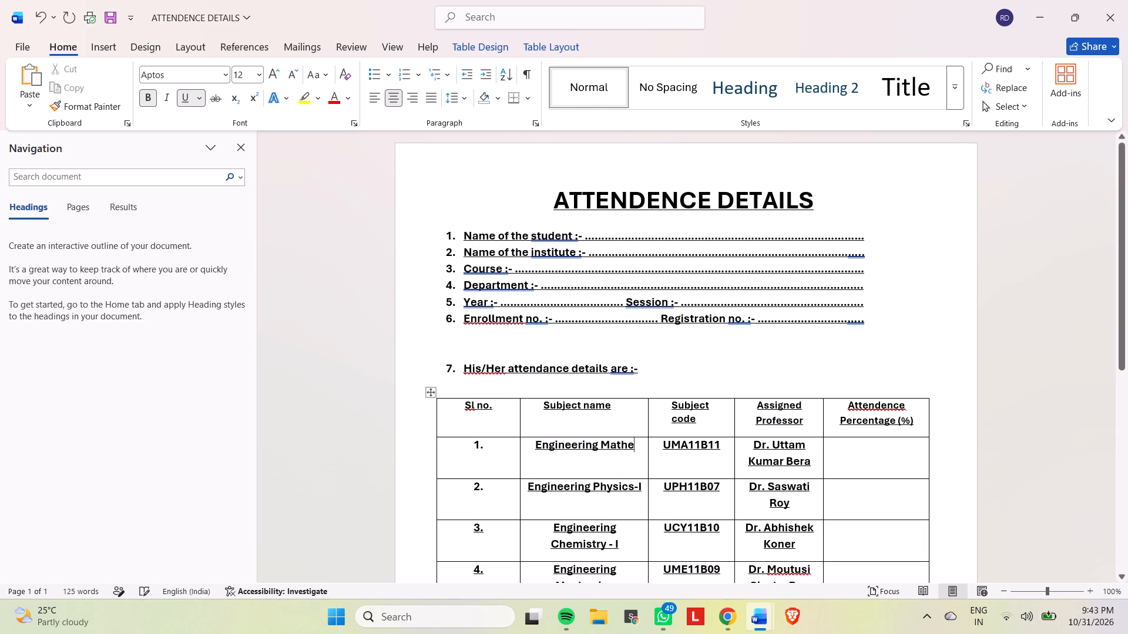
key("BackSpace")
key("BackSpace")
key("BackSpace")
key("BackSpace")
key("BackSpace")
key("BackSpace")
key("BackSpace")
key("BackSpace")
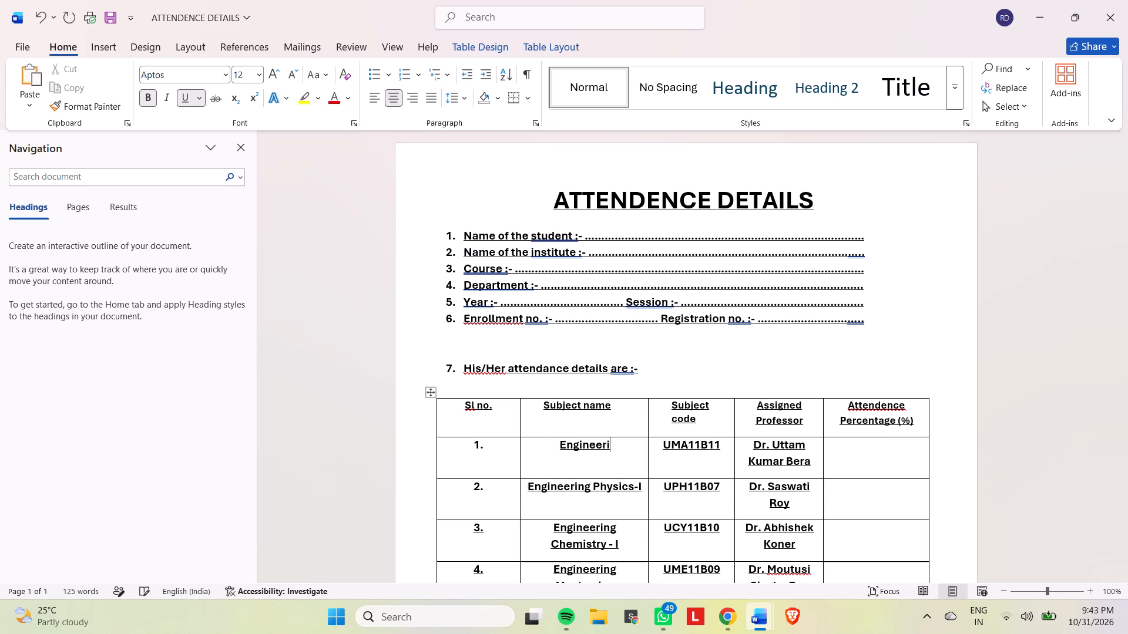
key("BackSpace")
key("BackSpace")
key("BackSpace")
key("BackSpace")
key("BackSpace")
key("BackSpace")
key("BackSpace")
key("BackSpace")
key("BackSpace")
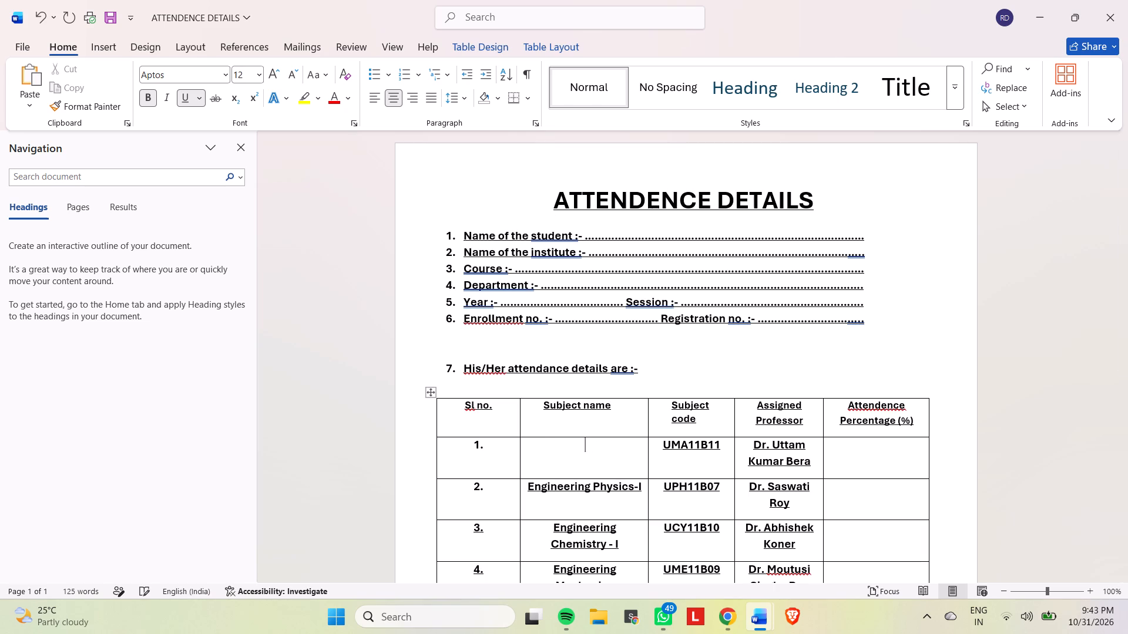
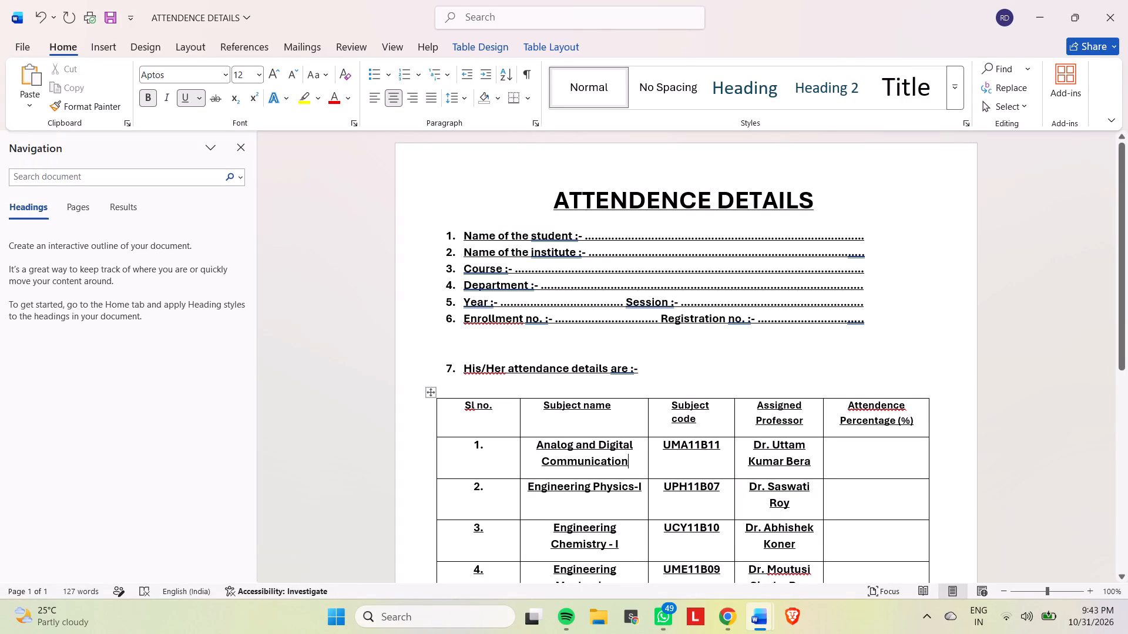
Add a space after the subject name "Analog and Digital Communication" in row 1 of the attendance table.
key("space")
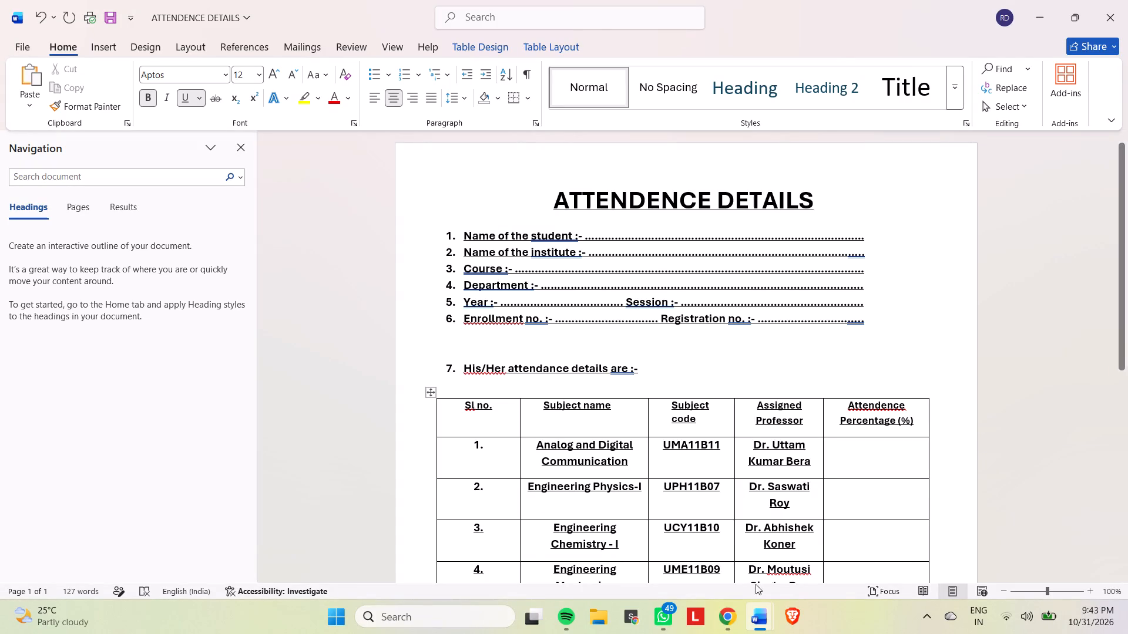
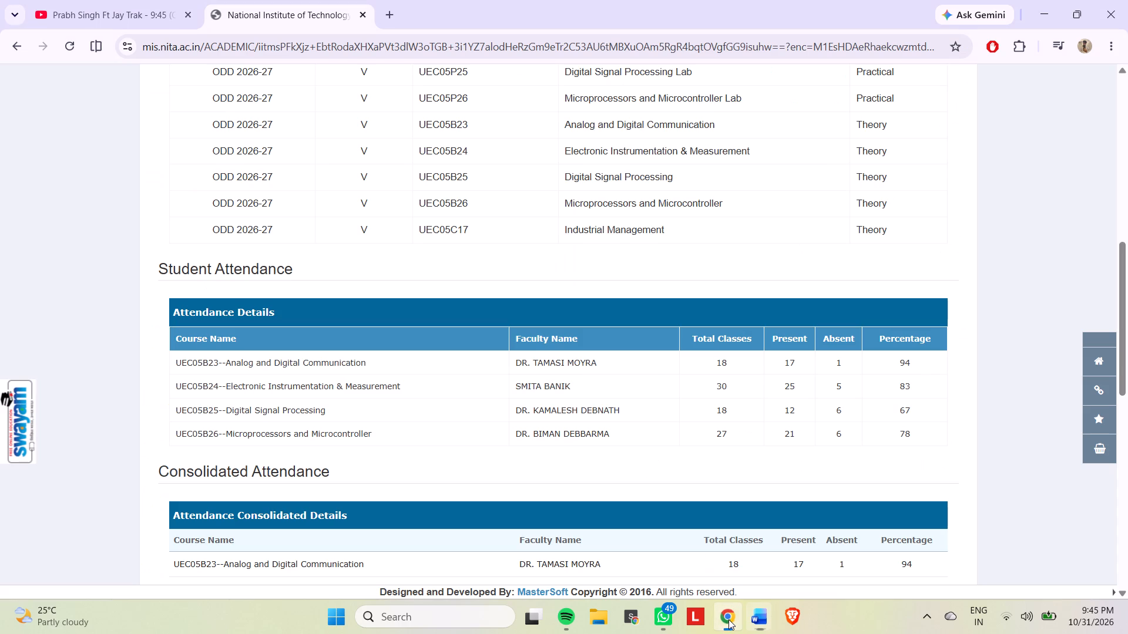
left_click(118, 0)
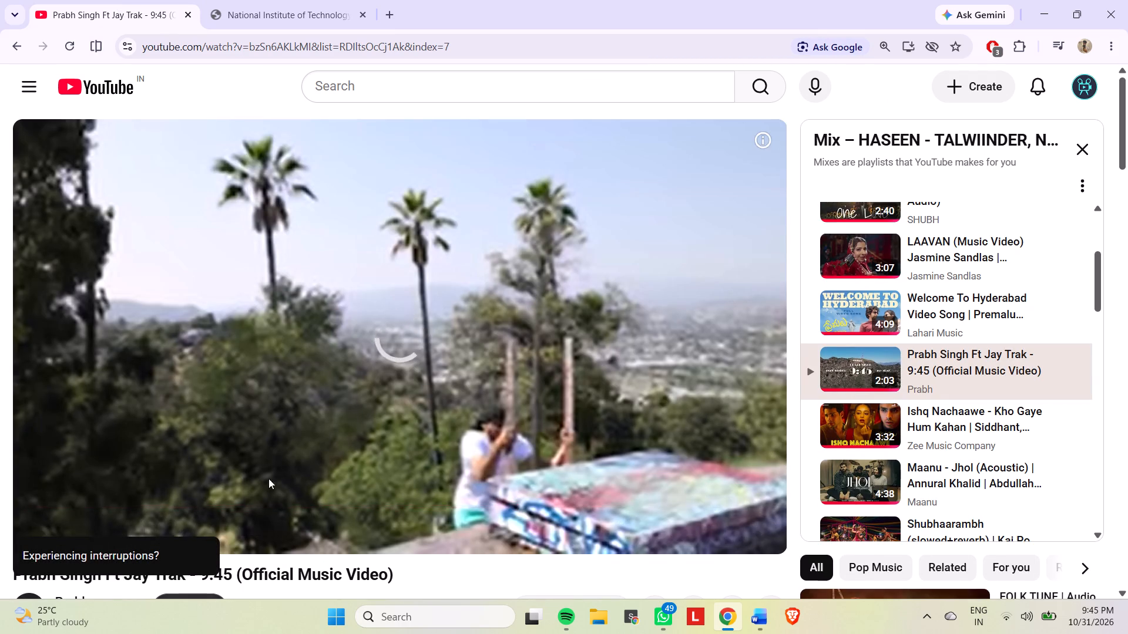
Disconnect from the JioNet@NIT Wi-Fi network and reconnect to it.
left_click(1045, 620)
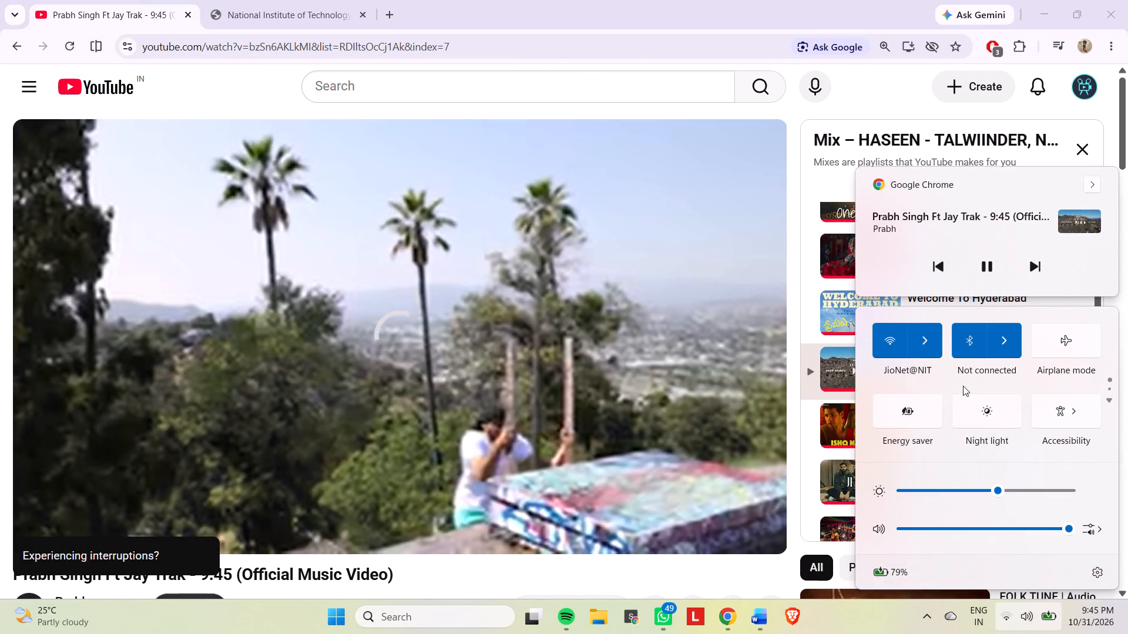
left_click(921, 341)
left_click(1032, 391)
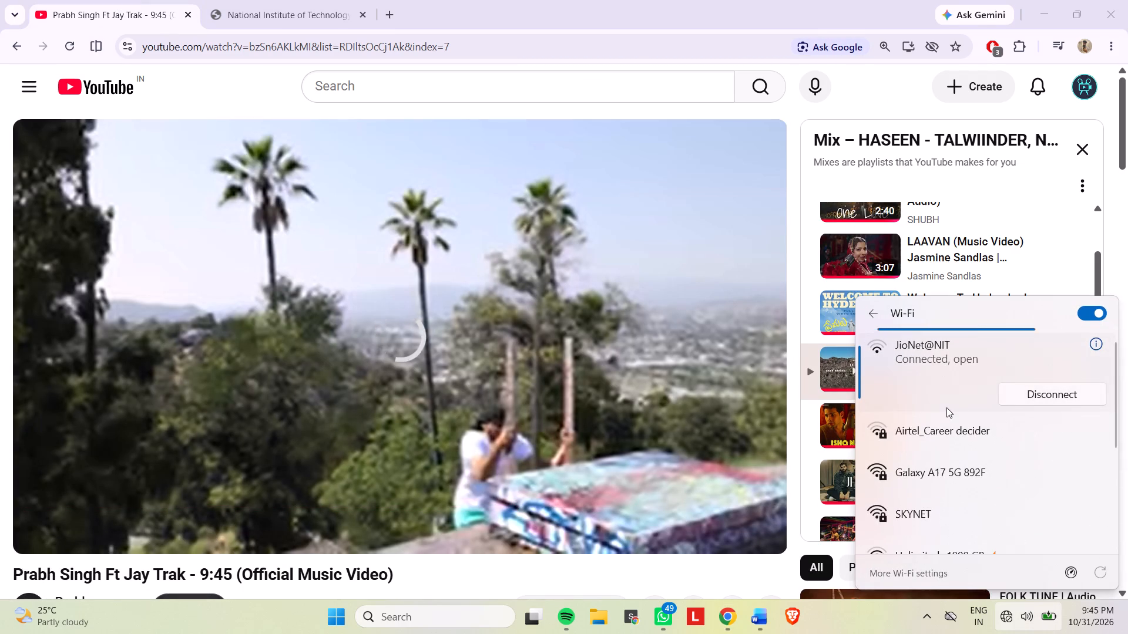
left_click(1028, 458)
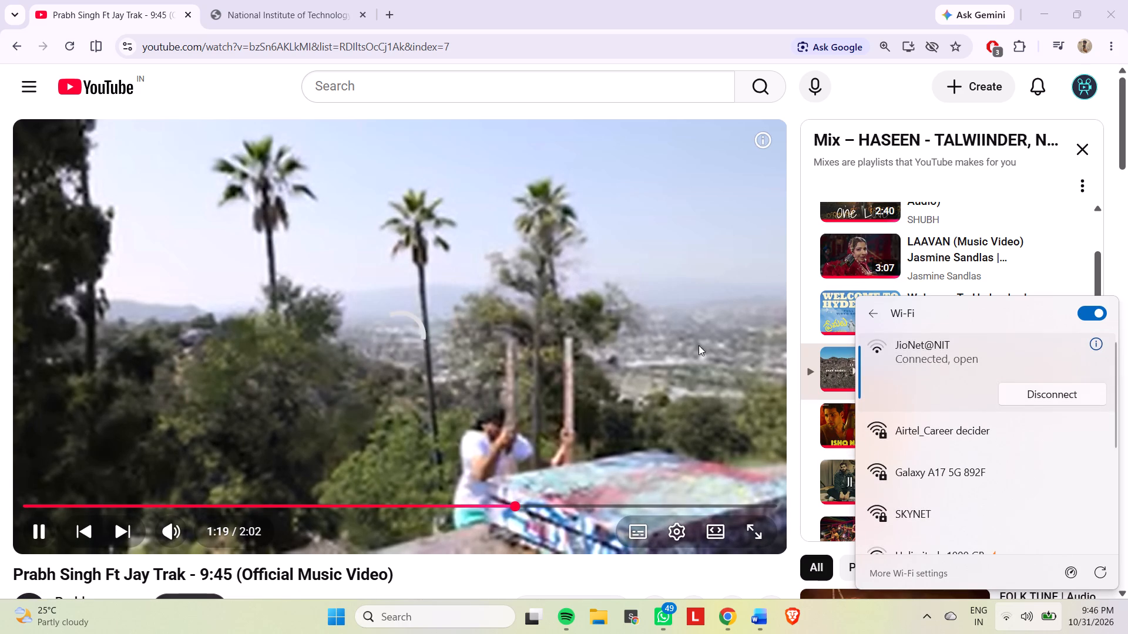
Forget the JioNet@NIT Wi-Fi network.
scroll(805, 279, "down", 1)
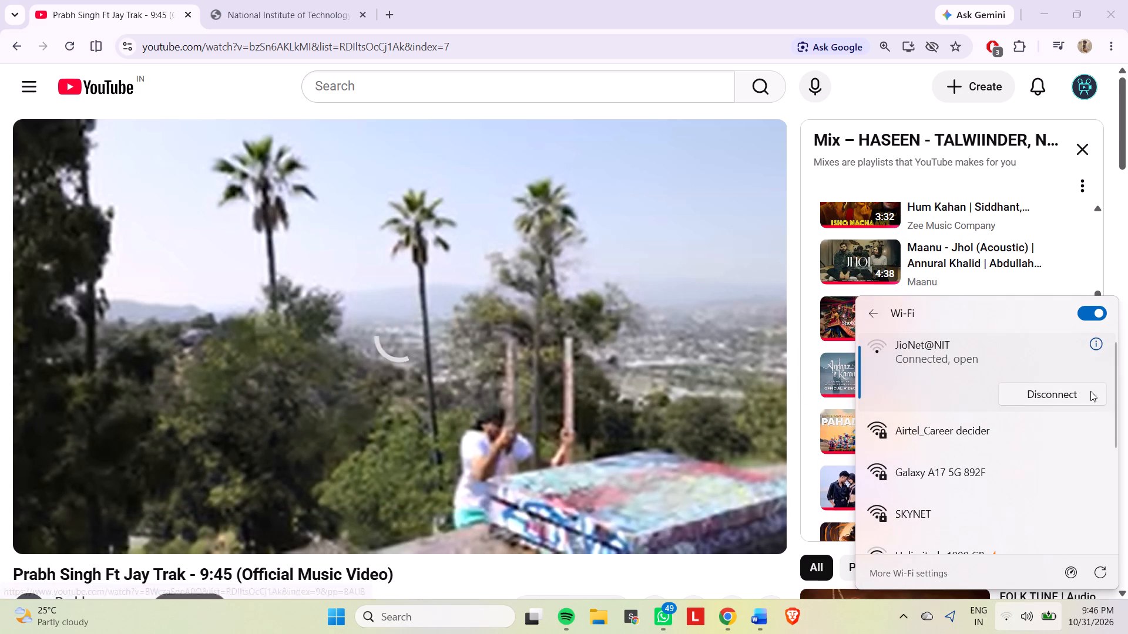
right_click(953, 360)
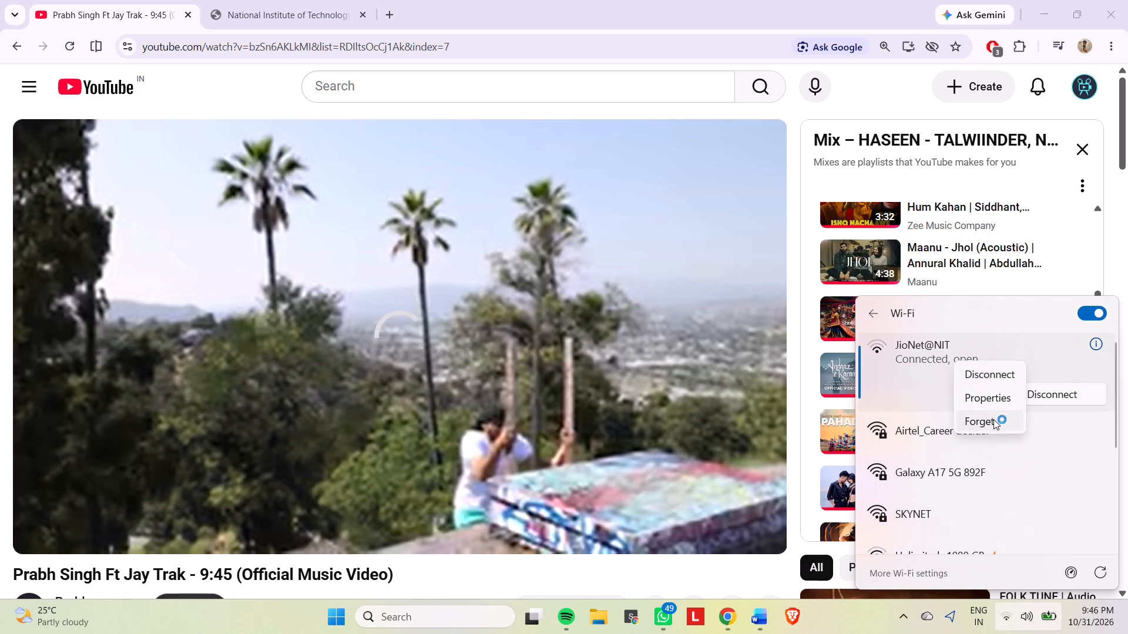
left_click(992, 420)
Find the open JioNet@NIT network among the available Wi-Fi networks, connect to it and close the network list.
scroll(967, 495, "down", 2)
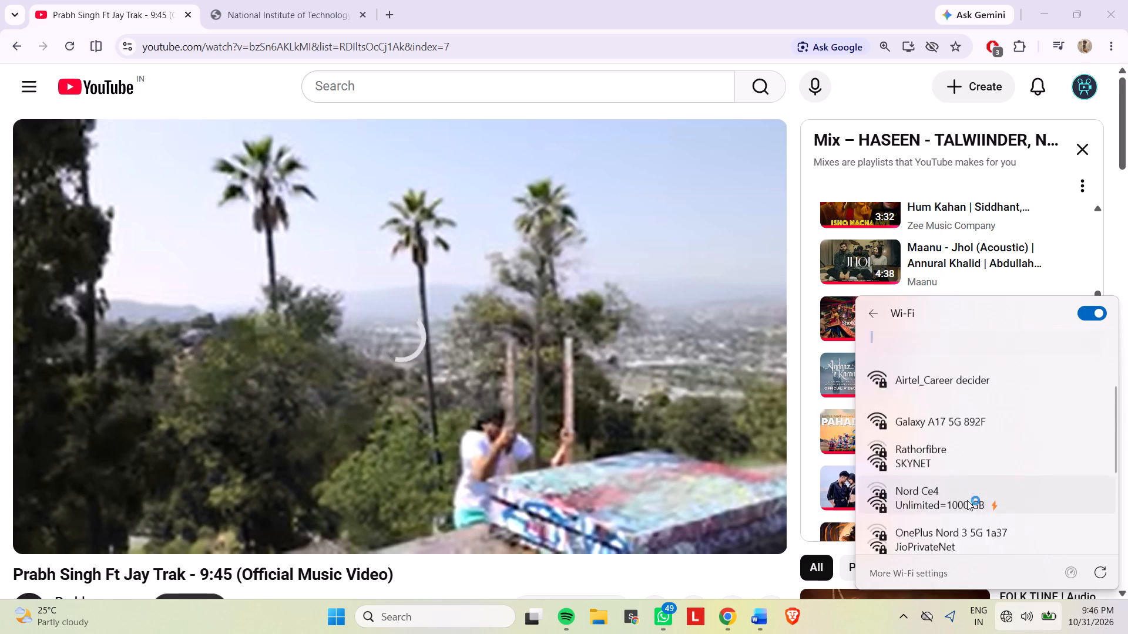
scroll(944, 497, "up", 7)
scroll(951, 480, "down", 1)
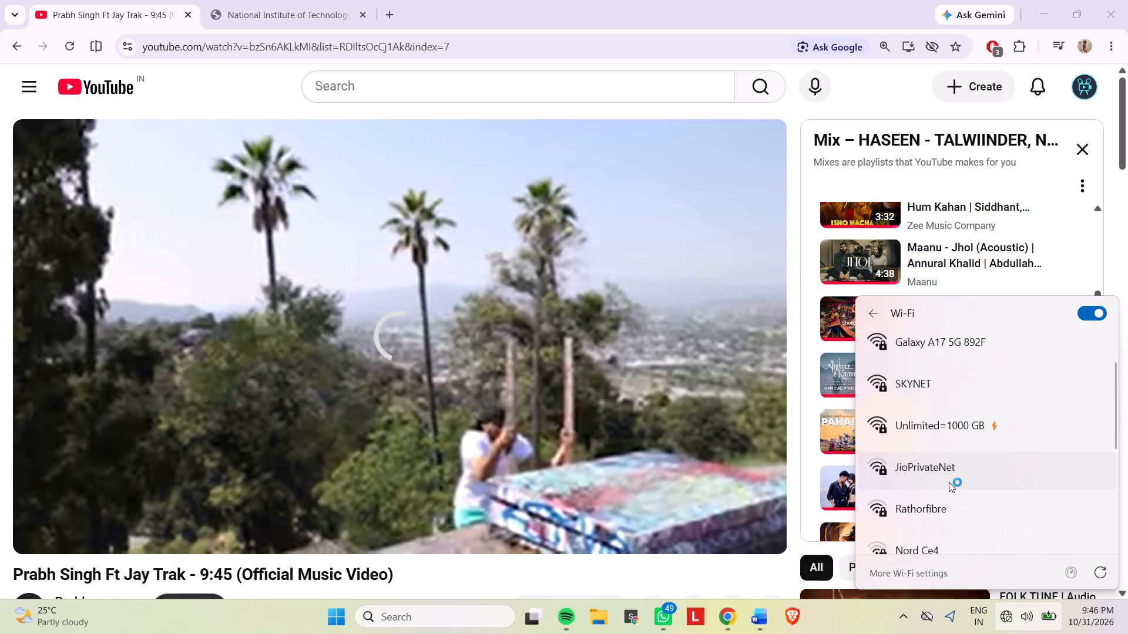
scroll(949, 482, "down", 1)
scroll(912, 450, "up", 5)
scroll(945, 434, "down", 4)
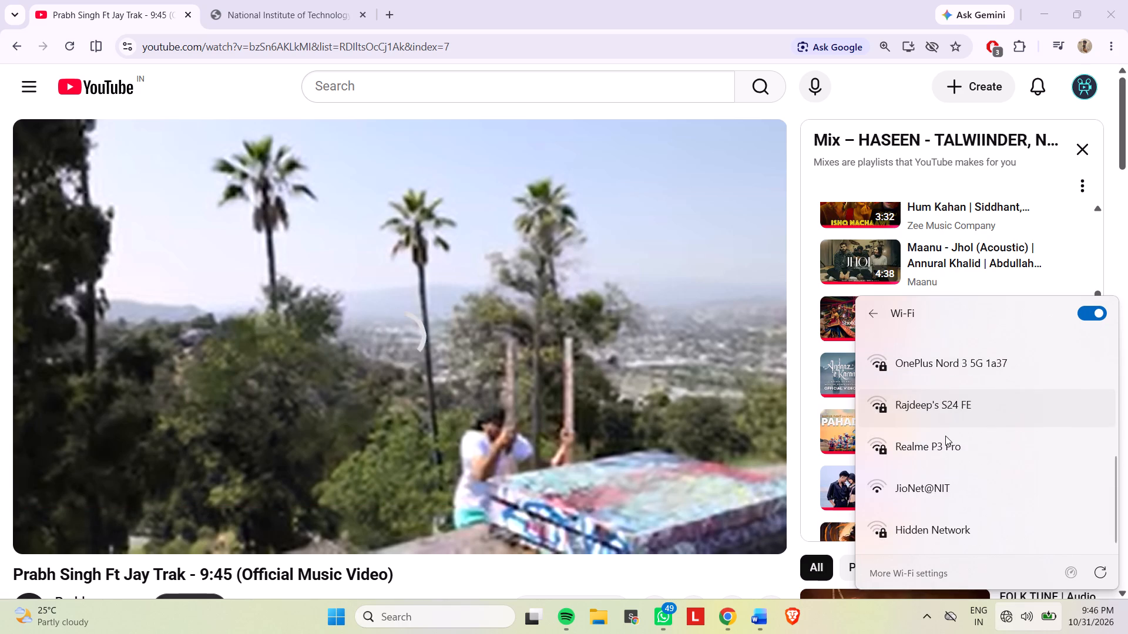
scroll(945, 438, "down", 3)
left_click(954, 495)
left_click(1033, 533)
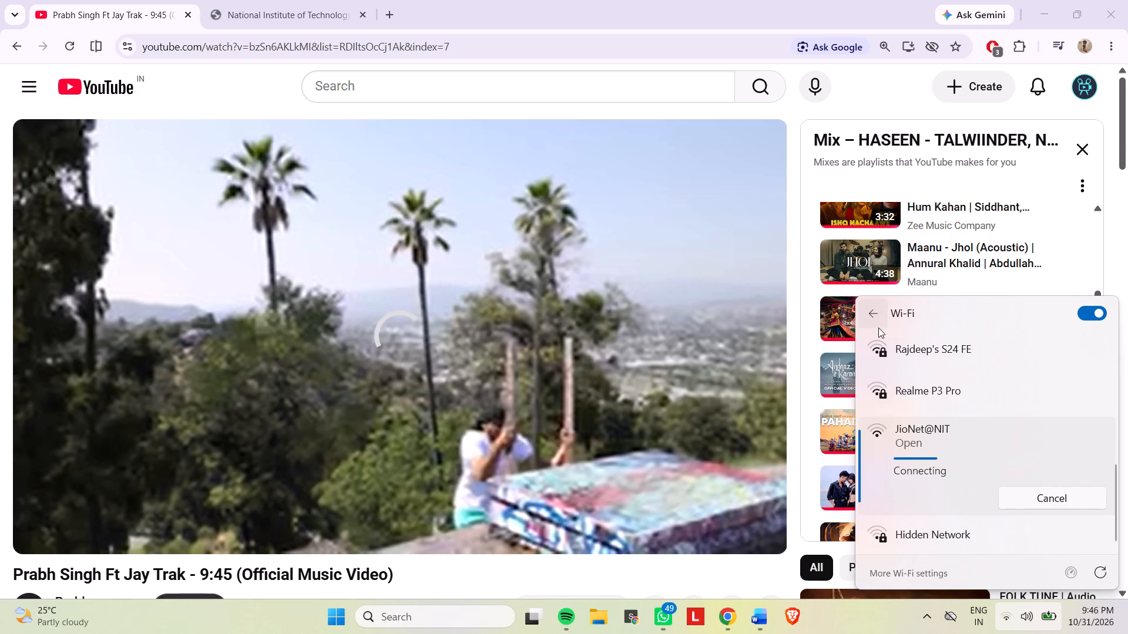
left_click(879, 312)
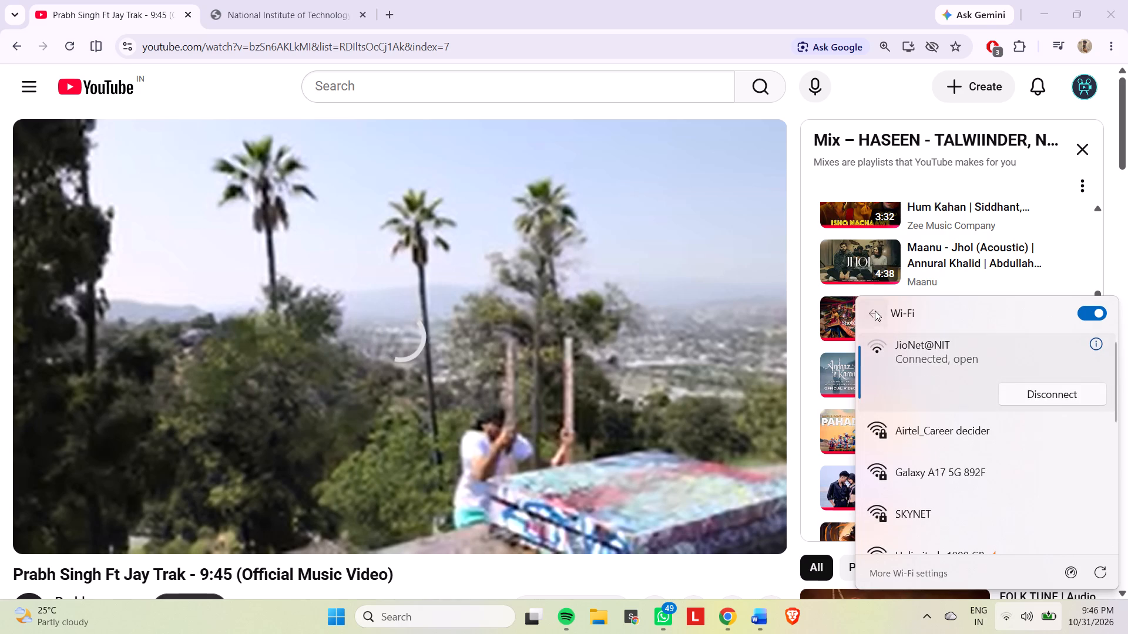
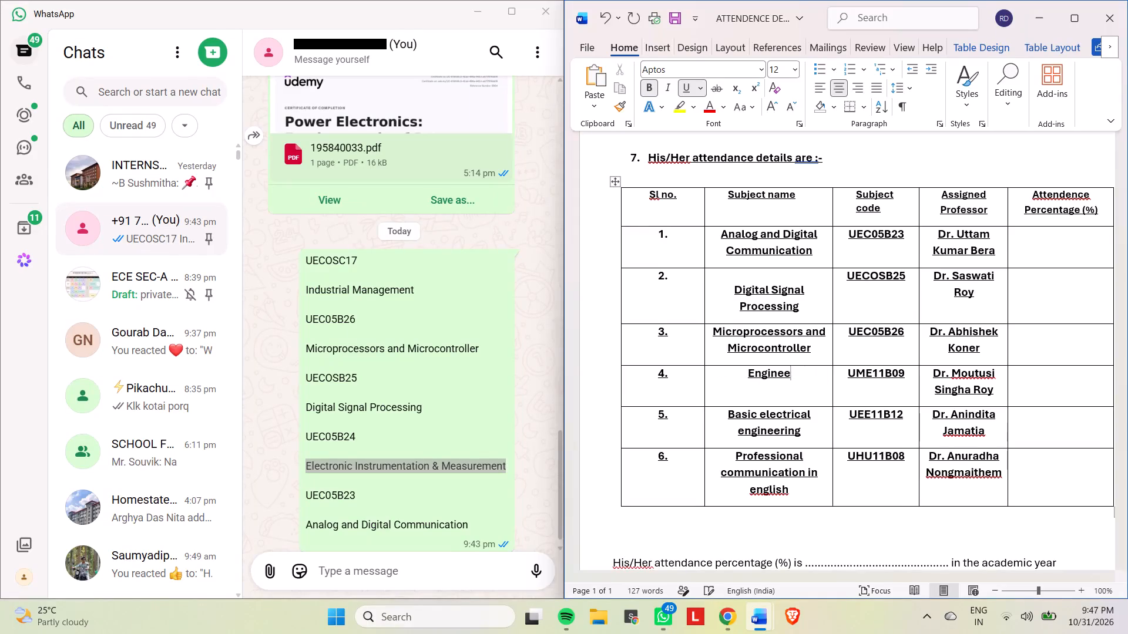
Replace the subject name in row 4 of the attendance table with the copied "Electronic Instrumentation & Measurement".
key("BackSpace")
key("BackSpace")
key("BackSpace")
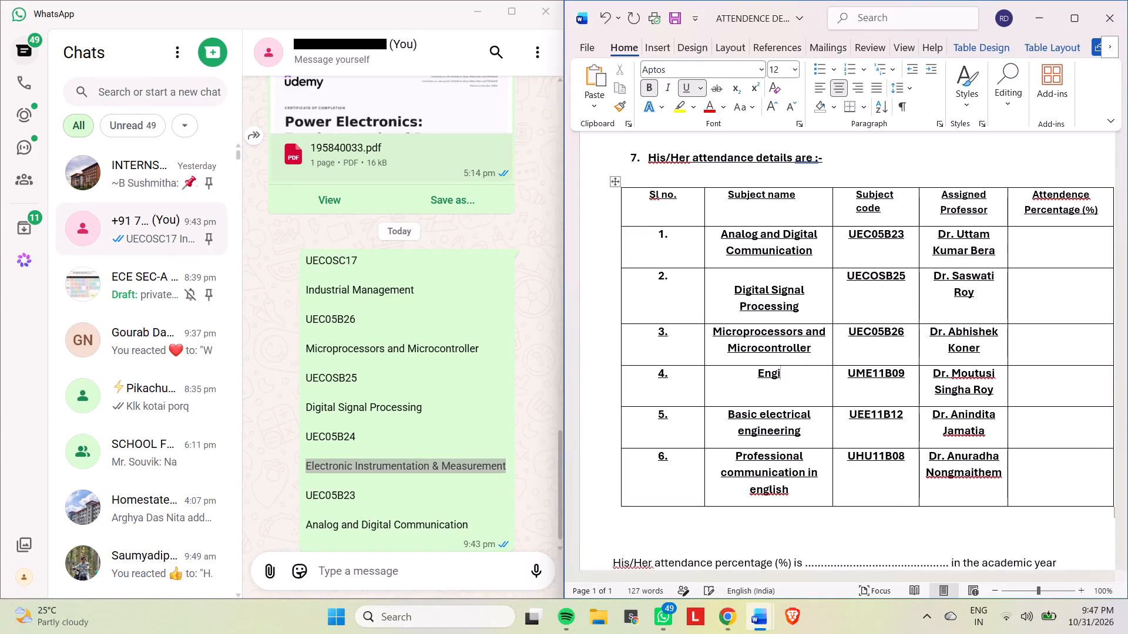
key("BackSpace")
key("BackSpace")
key("BackSpace")
key("BackSpace")
key("ctrl+v")
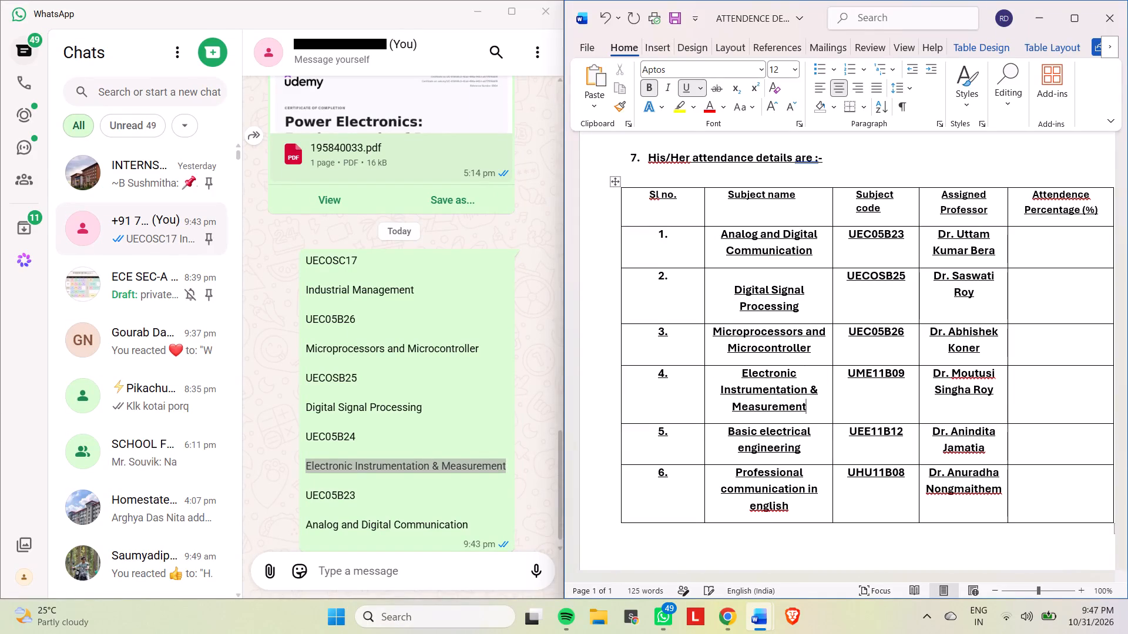
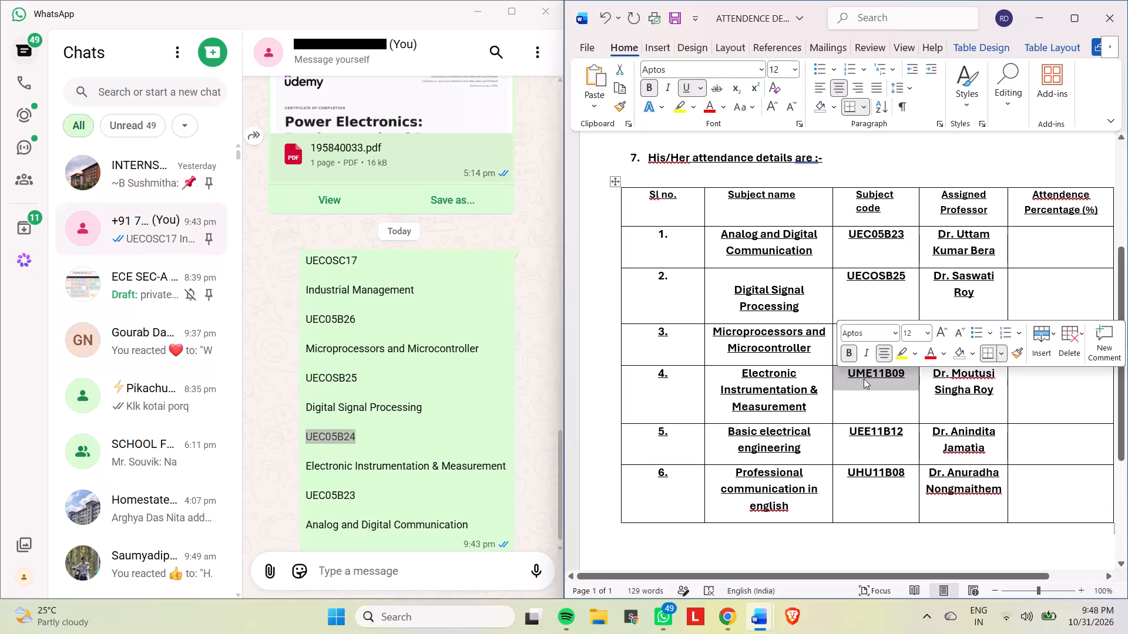
Replace the subject code in row 4 with the copied code UEC05B24 and insert a blank line above it in the cell.
key("Delete")
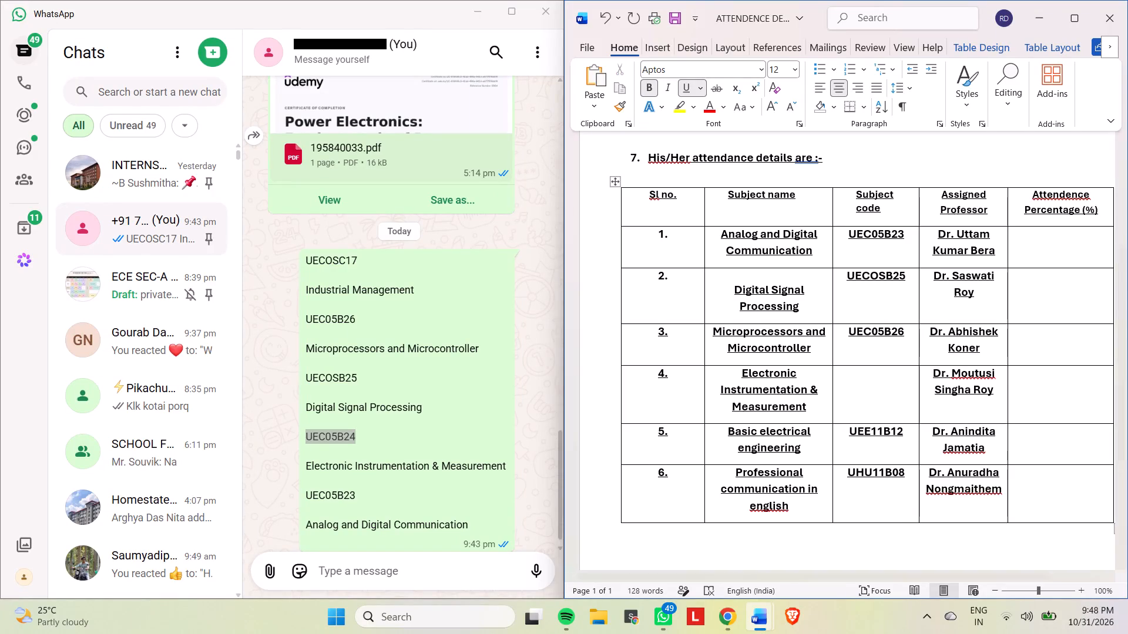
key("ctrl+v")
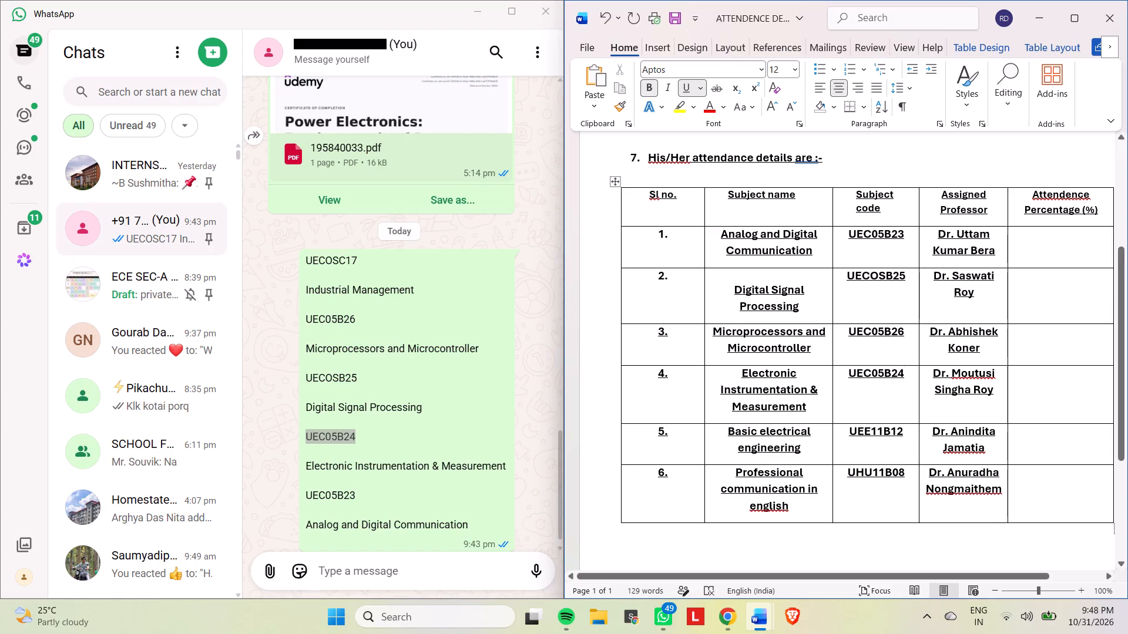
left_click(845, 372)
key("Return")
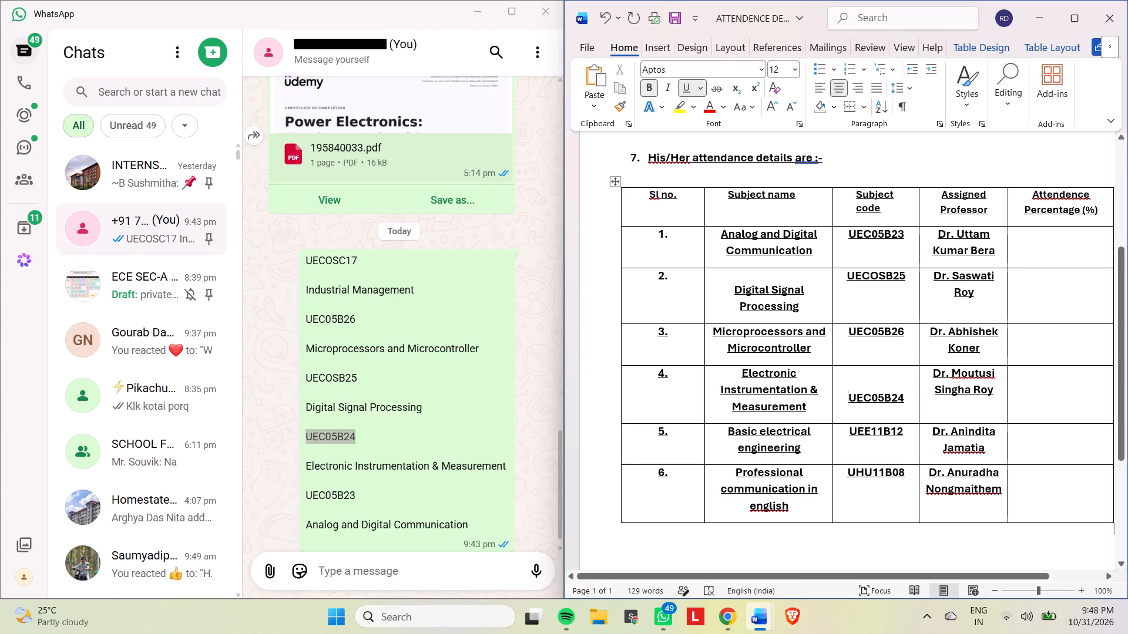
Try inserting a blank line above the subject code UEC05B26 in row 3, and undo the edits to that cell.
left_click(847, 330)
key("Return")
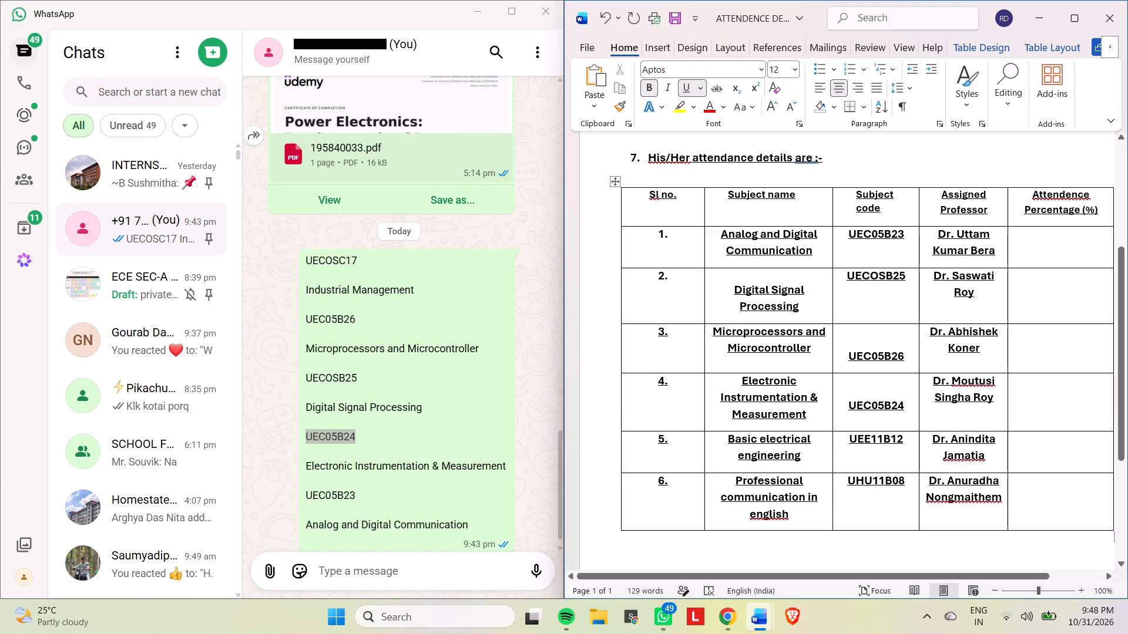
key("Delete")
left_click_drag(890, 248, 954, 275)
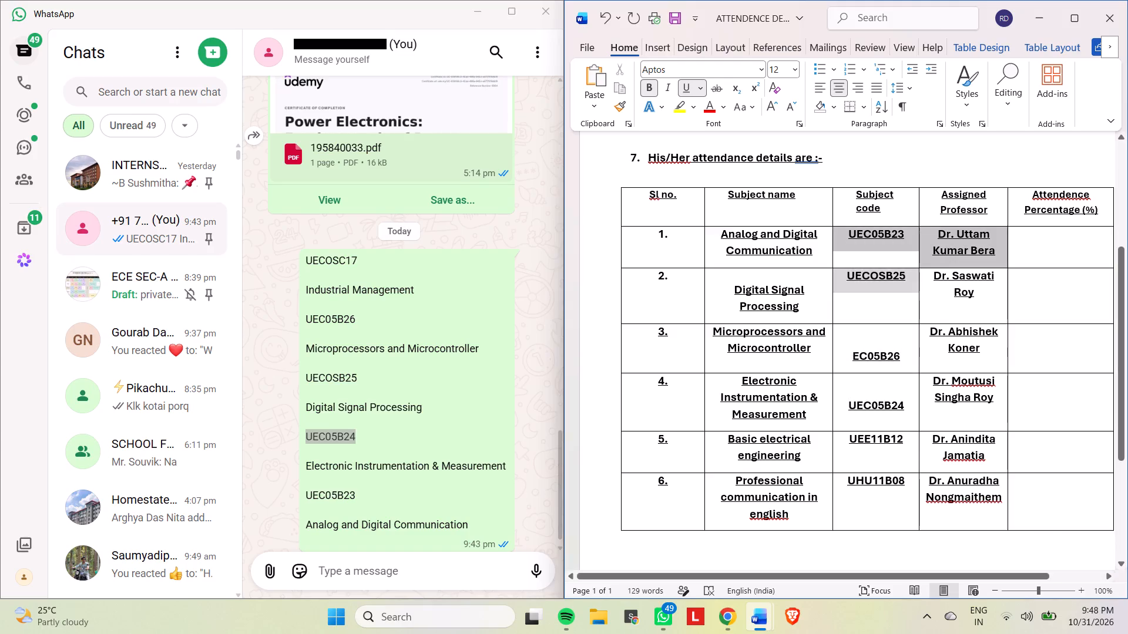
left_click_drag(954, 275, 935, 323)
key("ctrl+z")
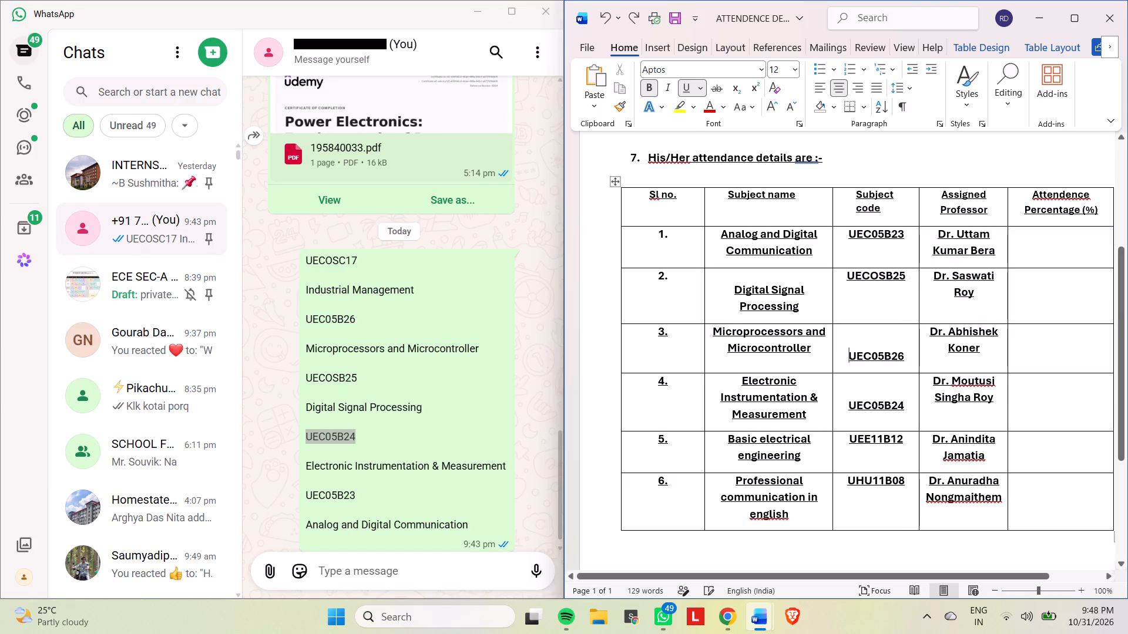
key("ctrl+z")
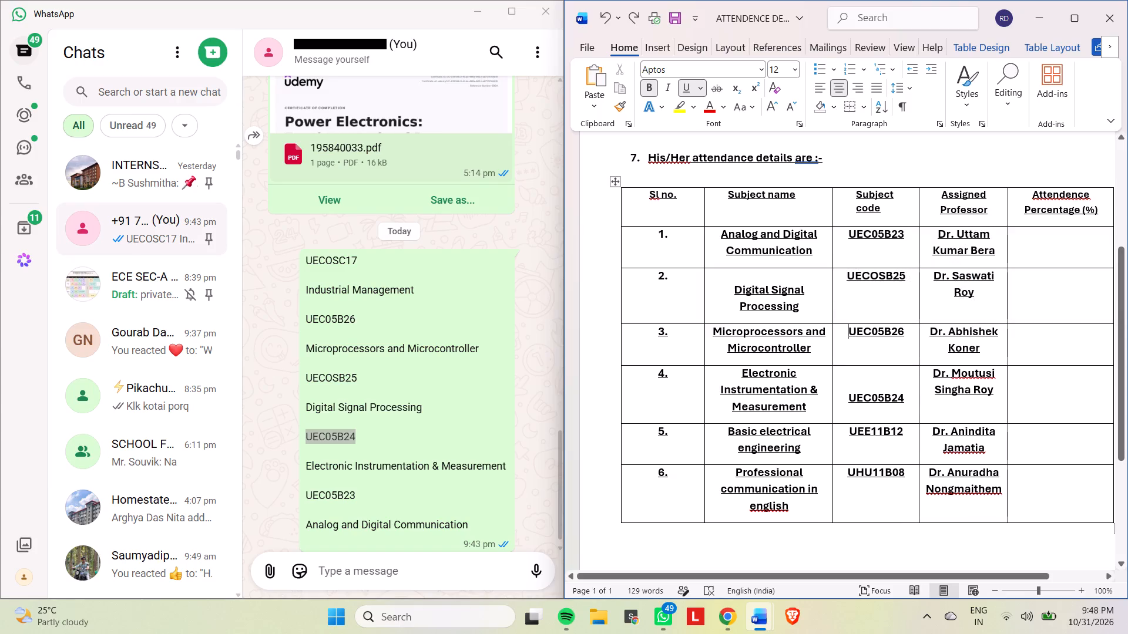
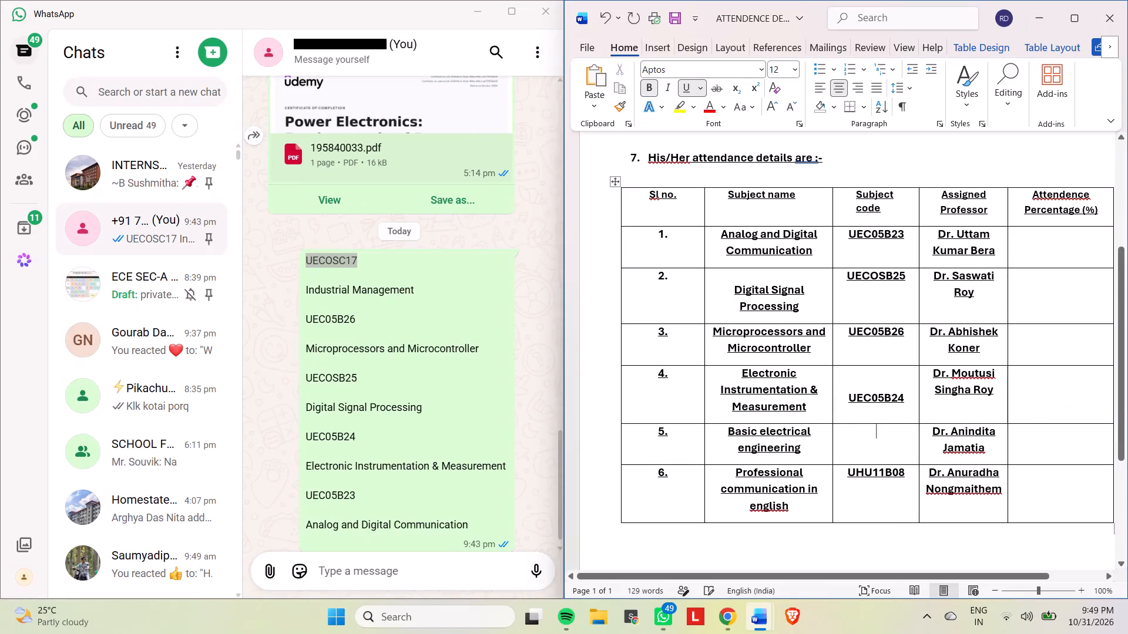
Paste the copied subject code UECOSC17 into the empty subject code cell in row 5.
key("ctrl+v")
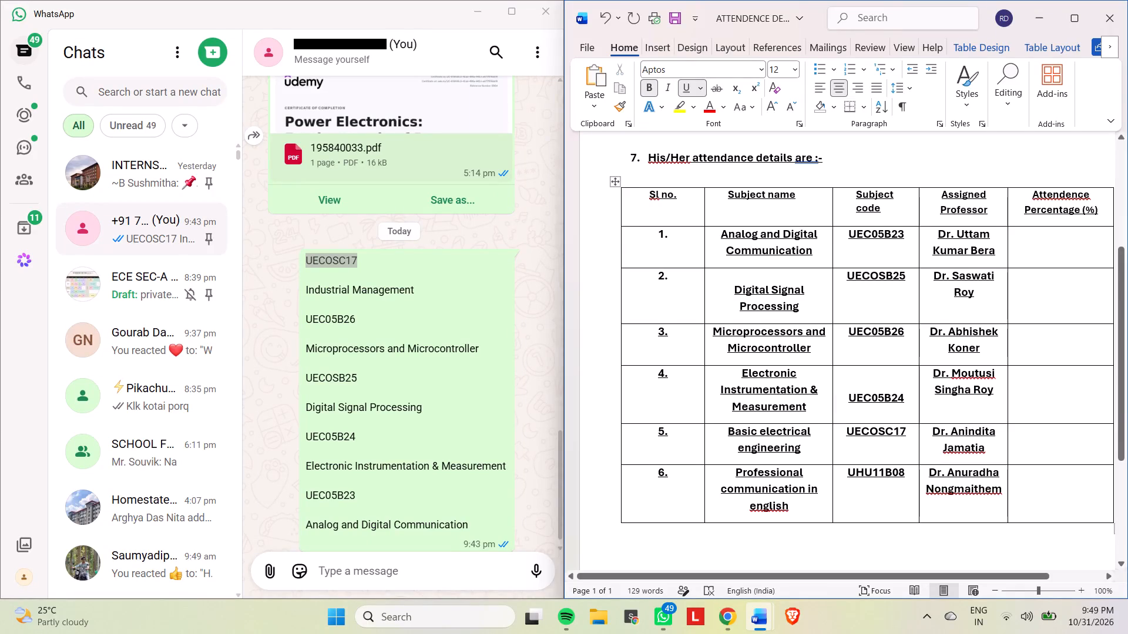
Clear the subject name "Basic electrical engineering" from row 5 of the attendance table.
left_click(848, 443)
left_click_drag(821, 450, 820, 450)
left_click_drag(820, 450, 719, 430)
key("Delete")
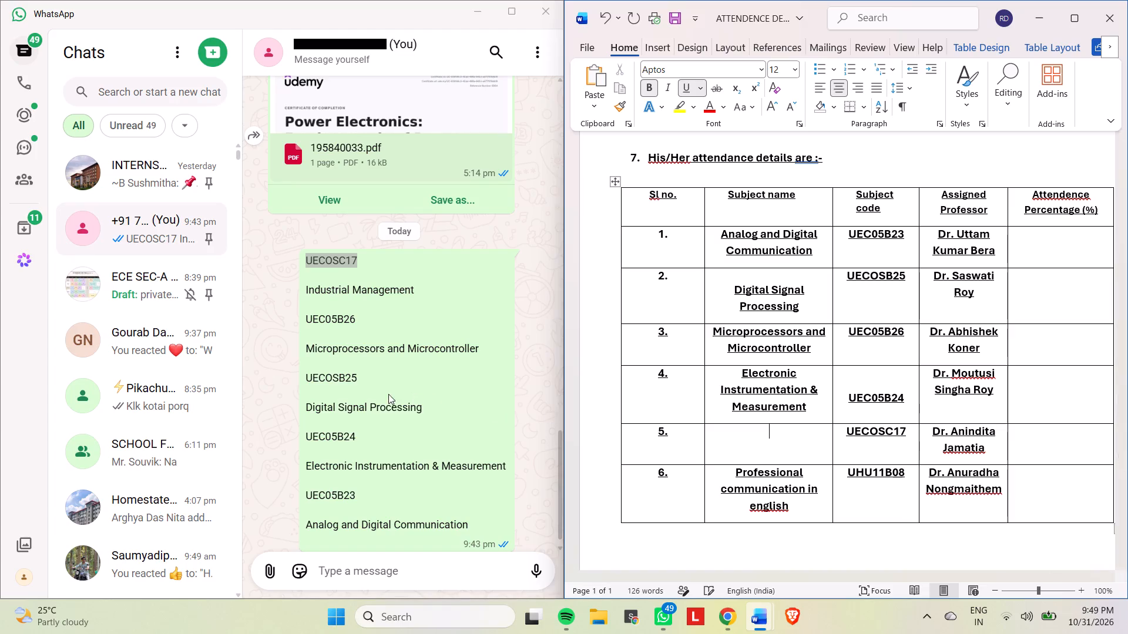
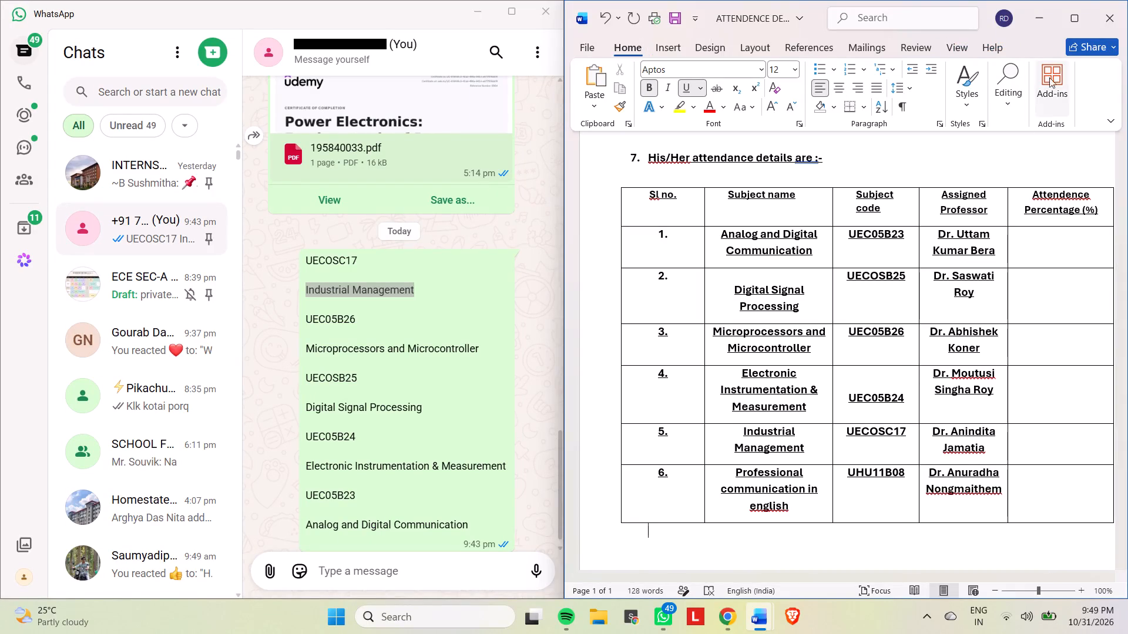
Maximize the attendance document's window.
left_click(1075, 23)
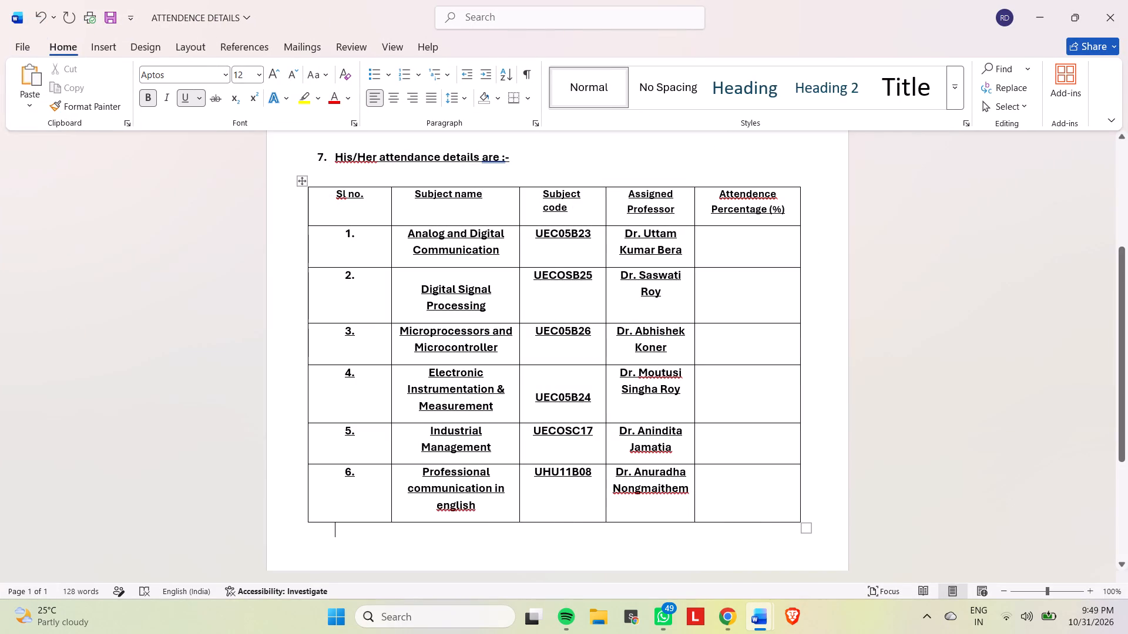
Clear the subject name "Professional communication in english" from row 6 of the attendance table.
left_click_drag(287, 469, 340, 476)
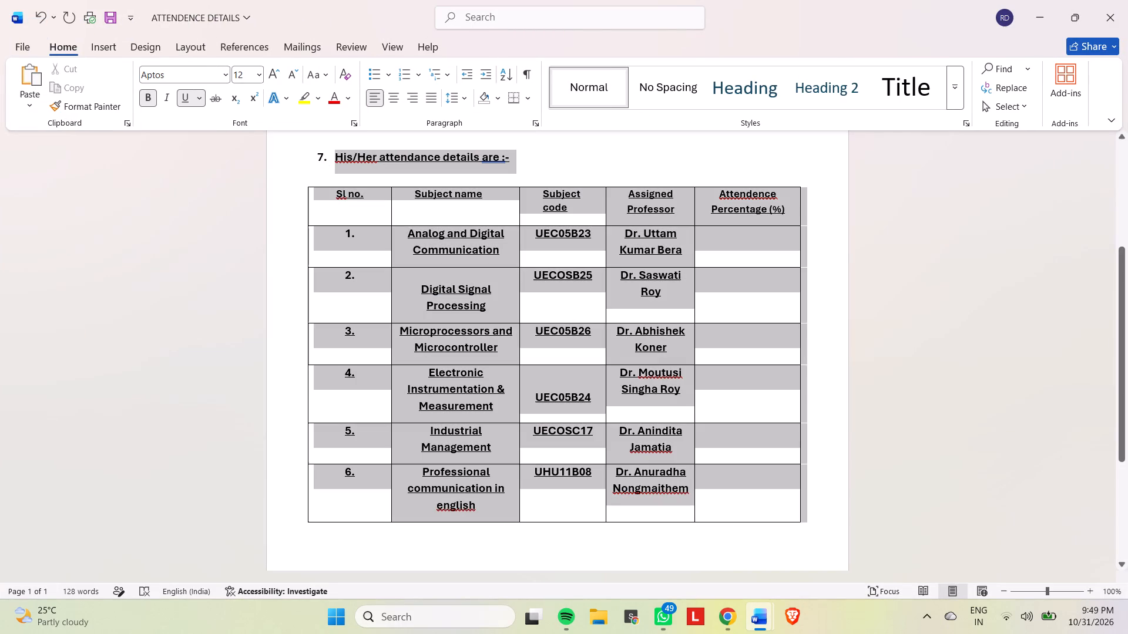
left_click_drag(340, 476, 350, 476)
left_click(828, 508)
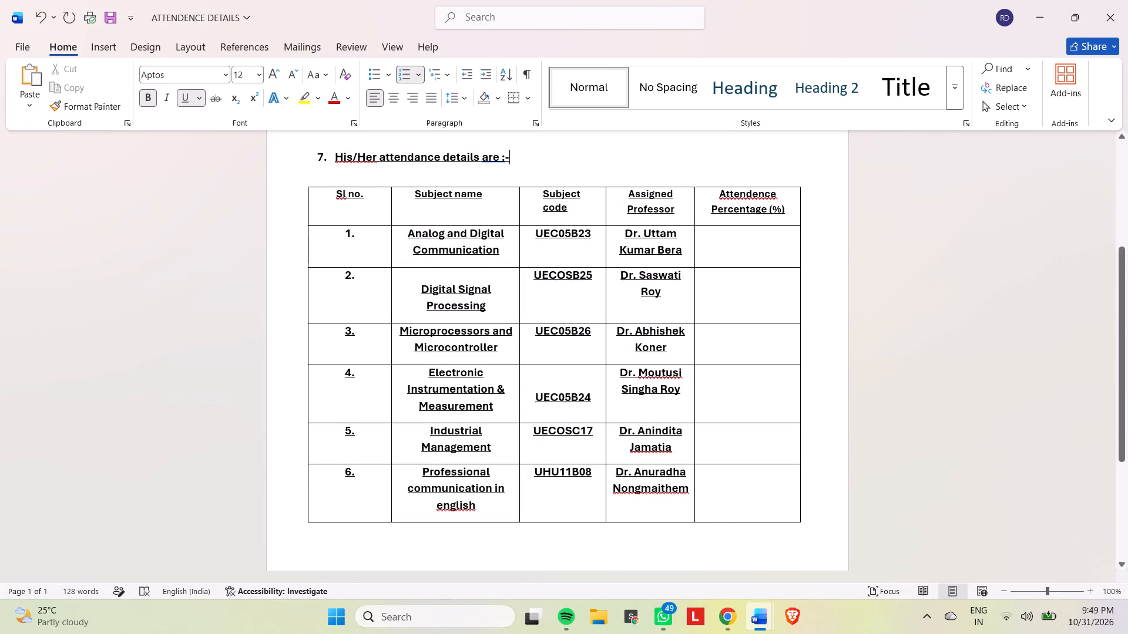
left_click(485, 510)
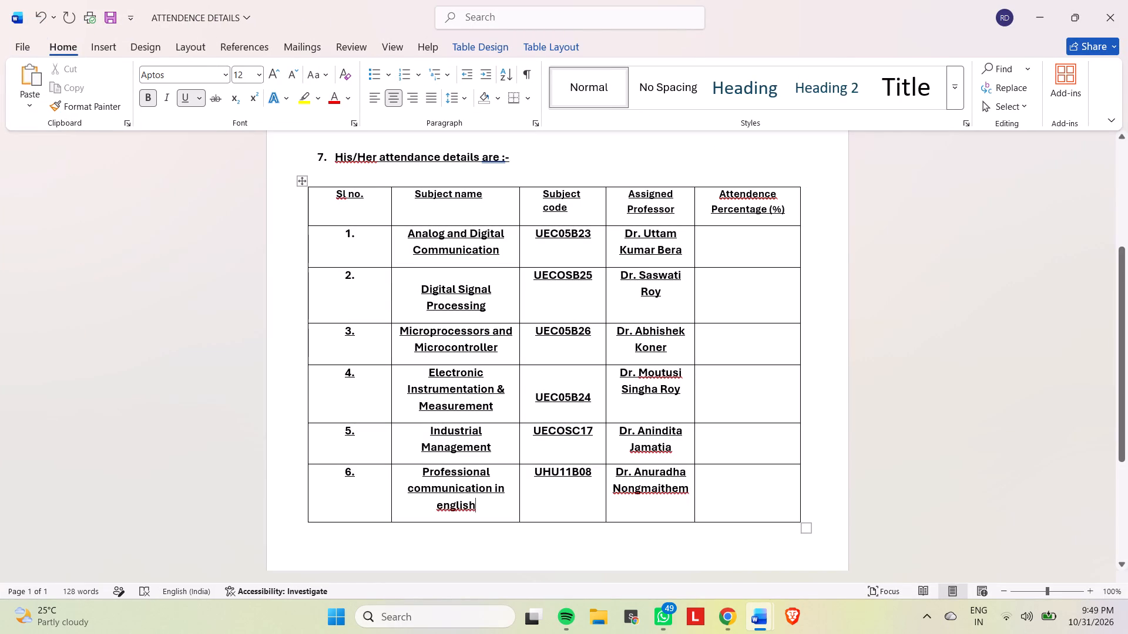
key("BackSpace")
key("BackSpace")
key("BackSpace")
key("BackSpace")
key("BackSpace")
key("BackSpace")
key("BackSpace")
key("BackSpace")
key("BackSpace")
key("BackSpace")
key("BackSpace")
key("BackSpace")
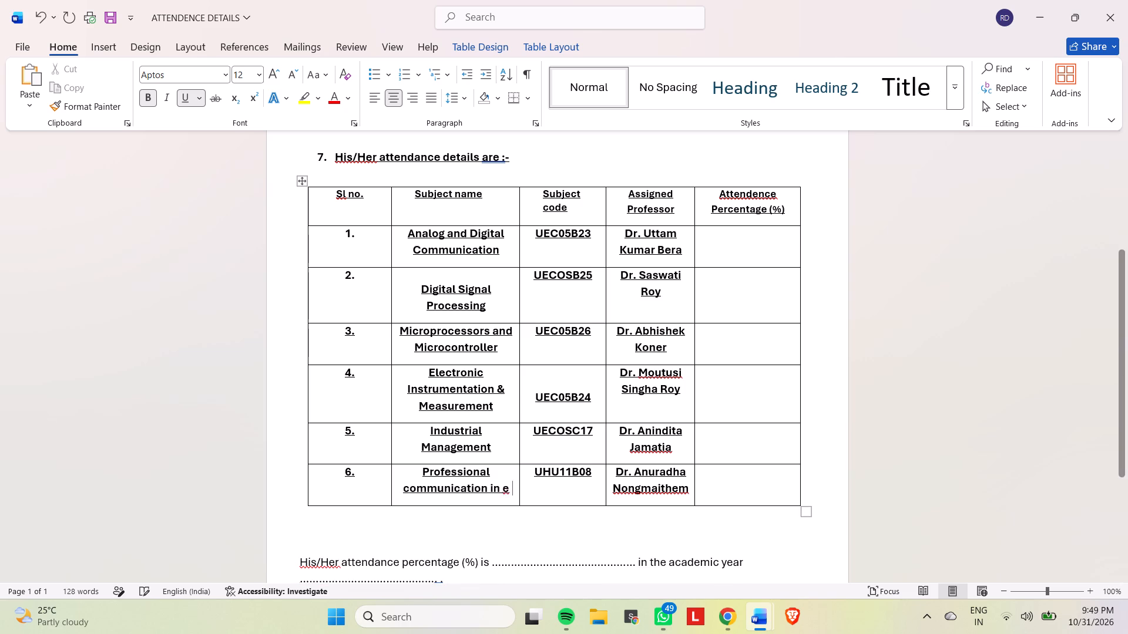
key("BackSpace")
key("BackSpace")
key("BackSpace")
key("BackSpace")
key("BackSpace")
key("BackSpace")
key("BackSpace")
key("BackSpace")
key("BackSpace")
key("BackSpace")
key("BackSpace")
key("BackSpace")
key("BackSpace")
key("BackSpace")
key("BackSpace")
key("BackSpace")
key("BackSpace")
key("BackSpace")
key("BackSpace")
key("BackSpace")
key("BackSpace")
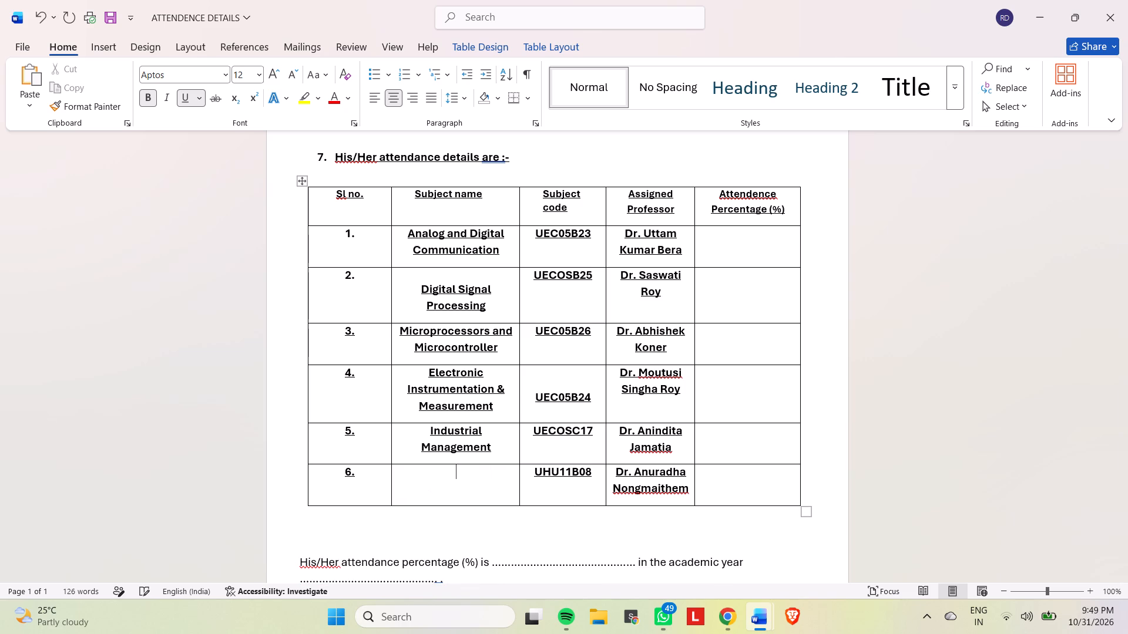
Clear the assigned professor's name from row 6 of the attendance table.
left_click(687, 488)
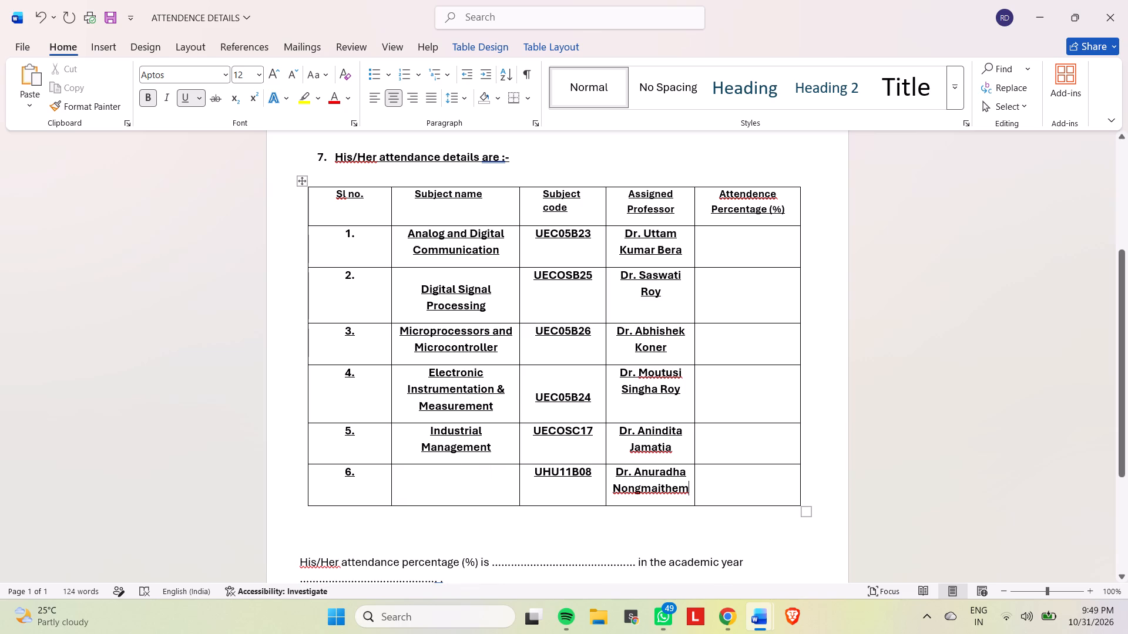
key("BackSpace")
key("BackSpace")
key("BackSpace")
key("BackSpace")
key("BackSpace")
key("BackSpace")
key("BackSpace")
key("BackSpace")
key("BackSpace")
key("BackSpace")
key("BackSpace")
key("BackSpace")
key("BackSpace")
key("BackSpace")
key("BackSpace")
key("BackSpace")
key("BackSpace")
key("BackSpace")
key("BackSpace")
key("BackSpace")
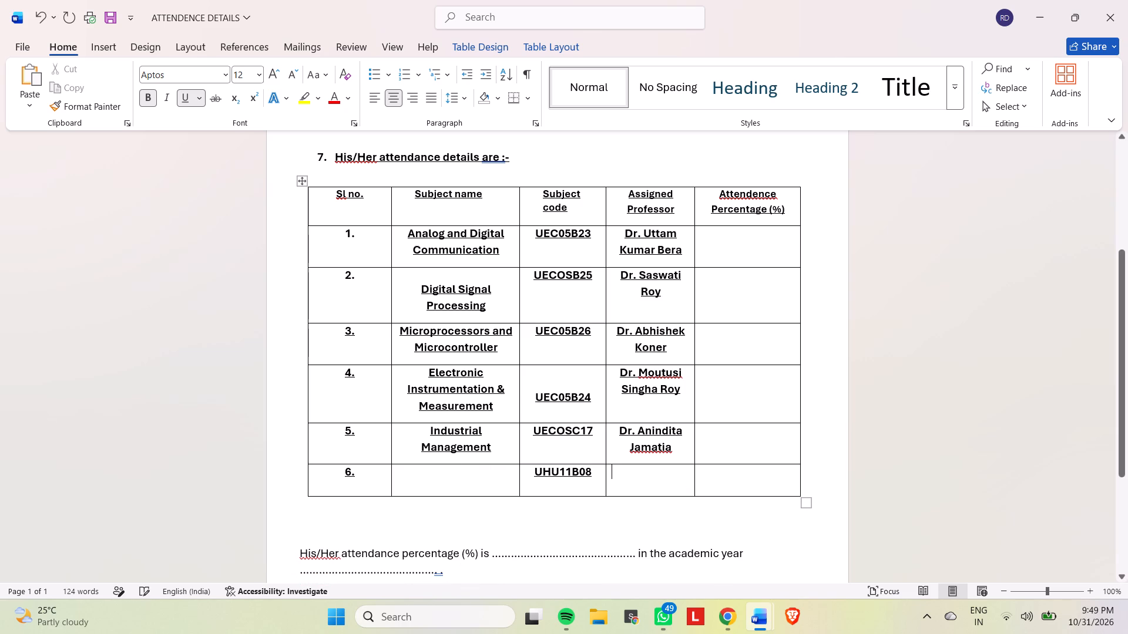
key("BackSpace")
key("BackSpace")
key("BackSpace")
key("BackSpace")
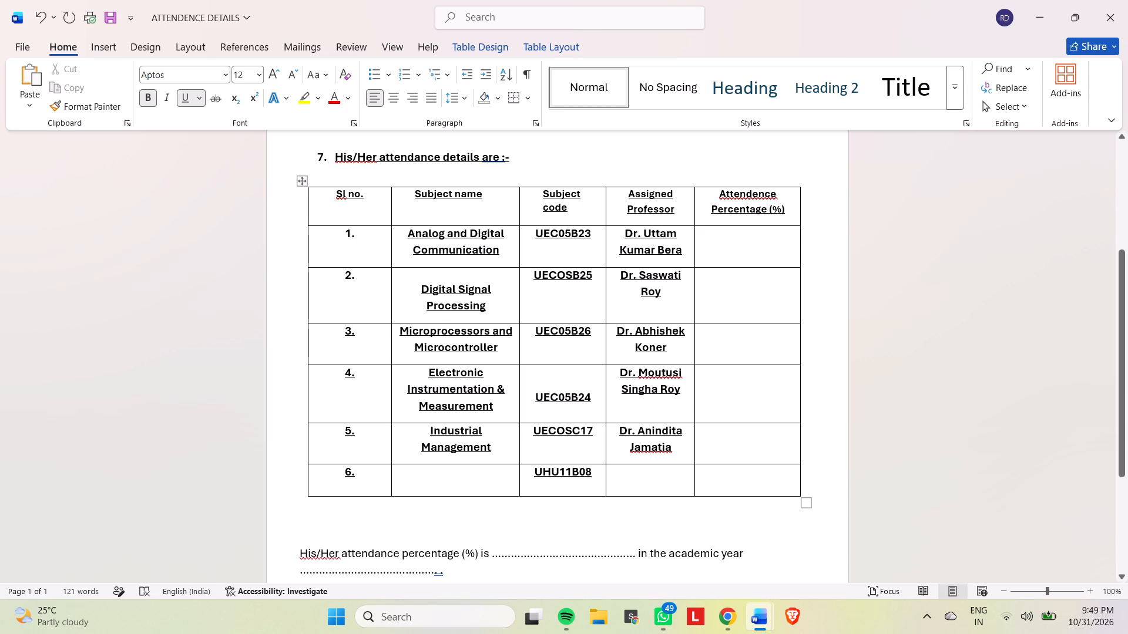
Clear the subject code UHU11B08 from row 6 of the attendance table.
left_click(595, 475)
key("BackSpace")
key("BackSpace")
key("BackSpace")
key("BackSpace")
key("BackSpace")
key("BackSpace")
key("BackSpace")
key("BackSpace")
key("BackSpace")
key("BackSpace")
key("BackSpace")
key("BackSpace")
key("BackSpace")
key("BackSpace")
key("BackSpace")
key("BackSpace")
key("BackSpace")
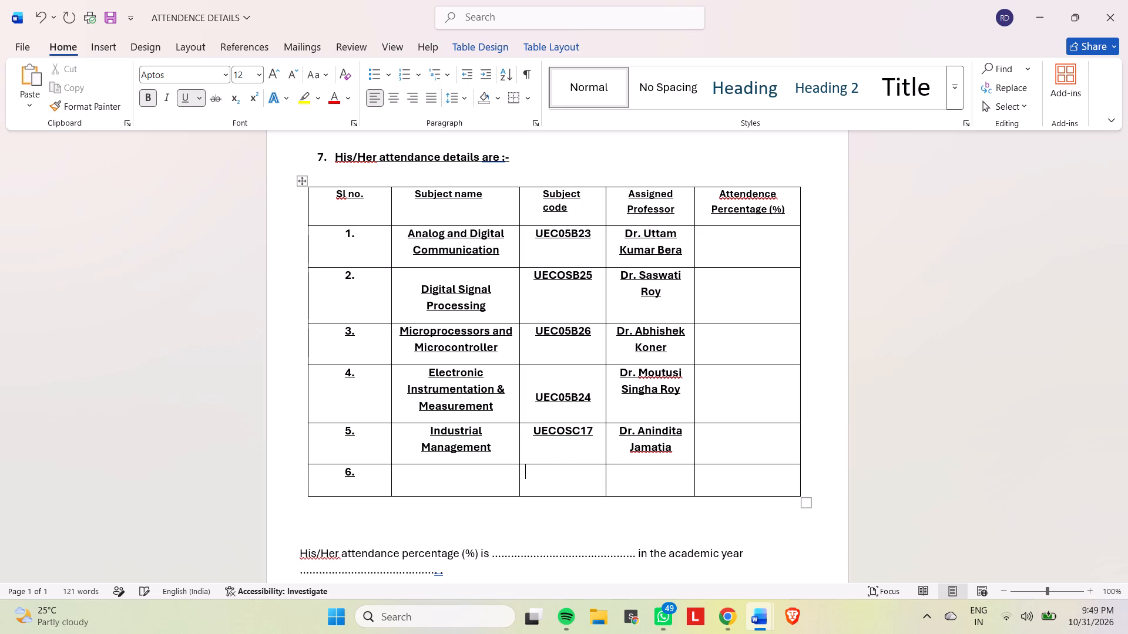
Clear the serial number from row 6, leaving the table's last row empty.
left_click(370, 467)
key("BackSpace")
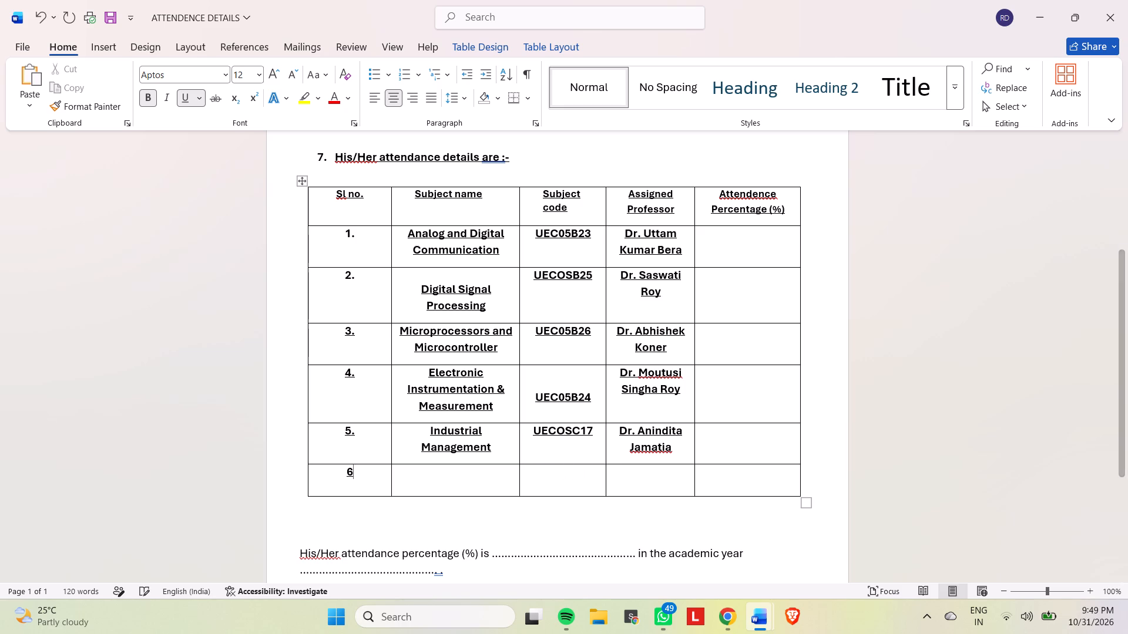
key("BackSpace")
key("BackSpace")
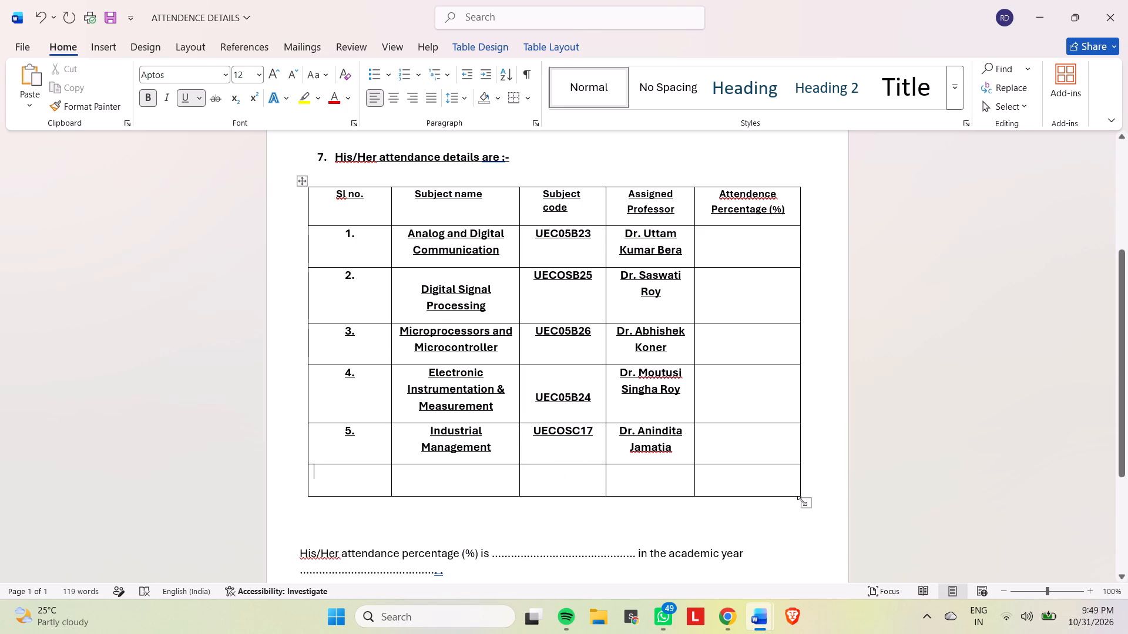
Shrink the empty last row by pulling the table's bottom edge up towards row 5.
left_click_drag(802, 501, 801, 464)
left_click_drag(804, 504, 803, 490)
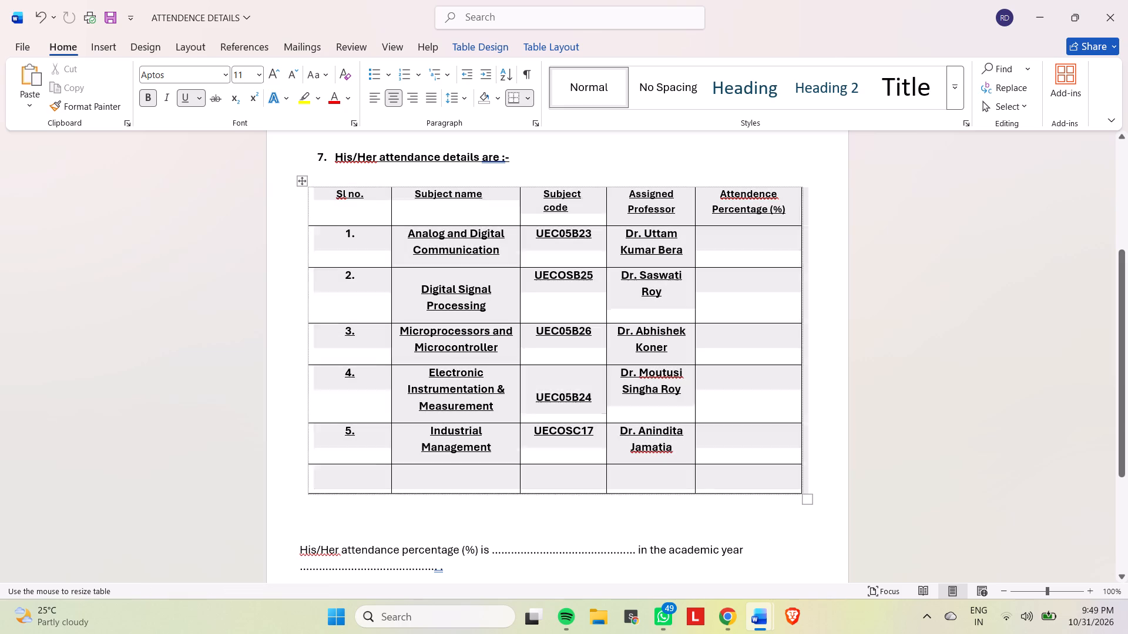
left_click_drag(803, 490, 804, 468)
left_click_drag(787, 490, 788, 464)
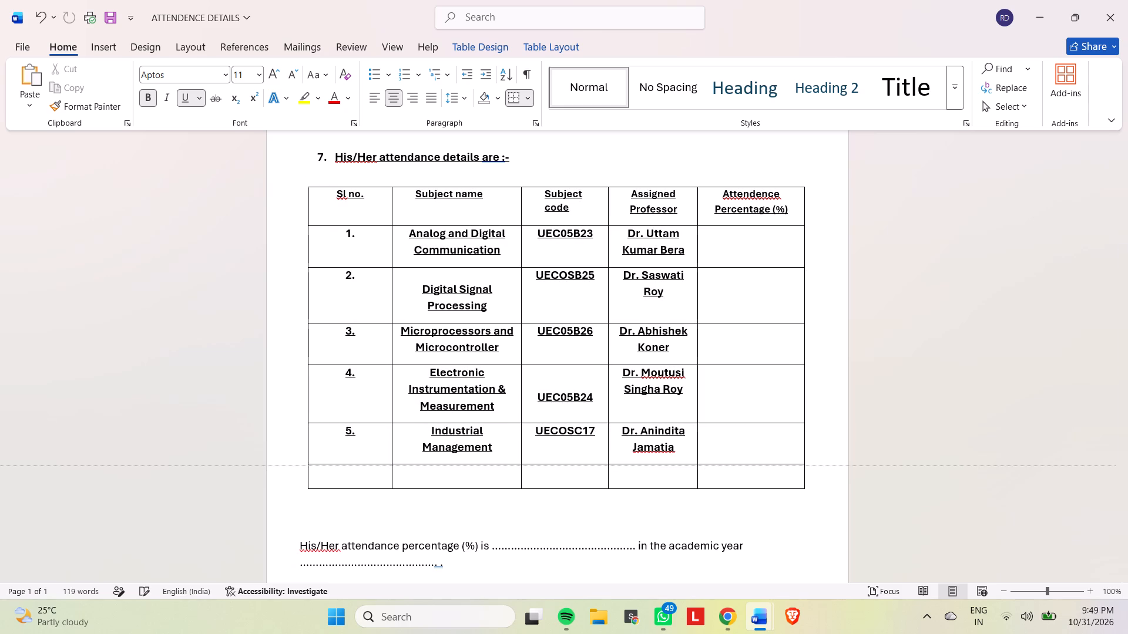
left_click_drag(788, 464, 788, 461)
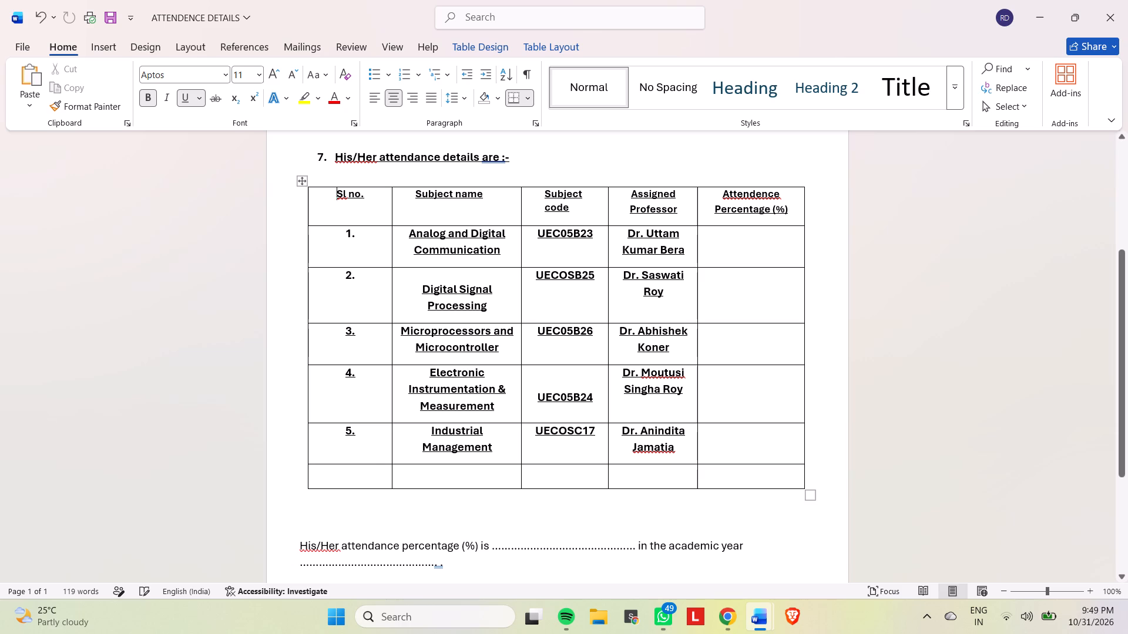
left_click_drag(704, 490, 704, 464)
Select the whole attendance table and remove its bottom border.
left_click(300, 186)
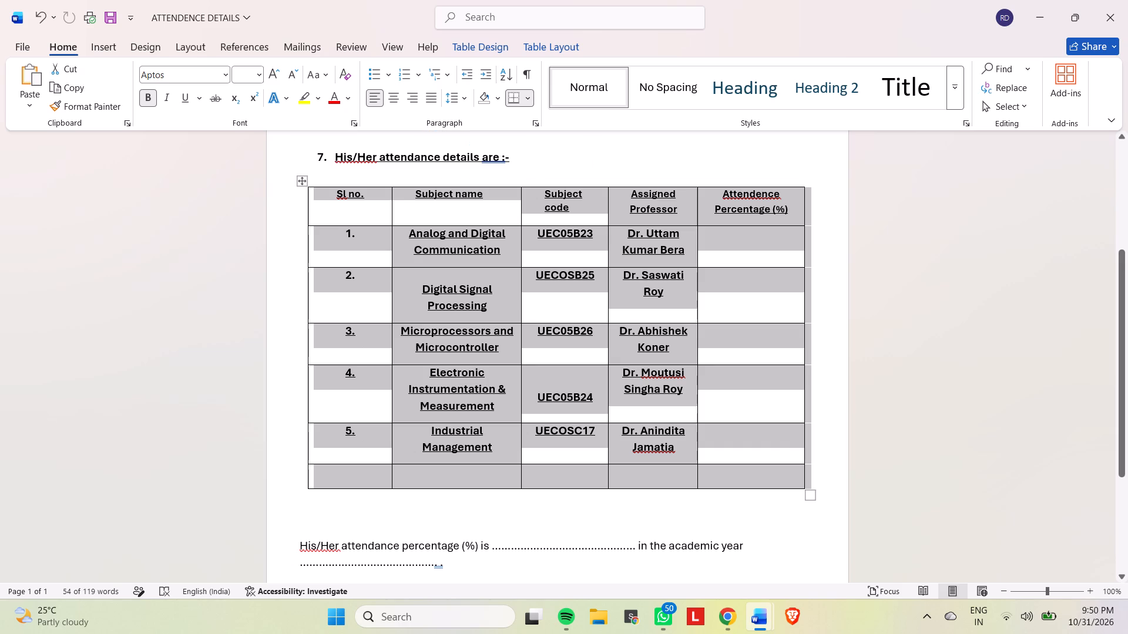
left_click_drag(369, 490, 356, 462)
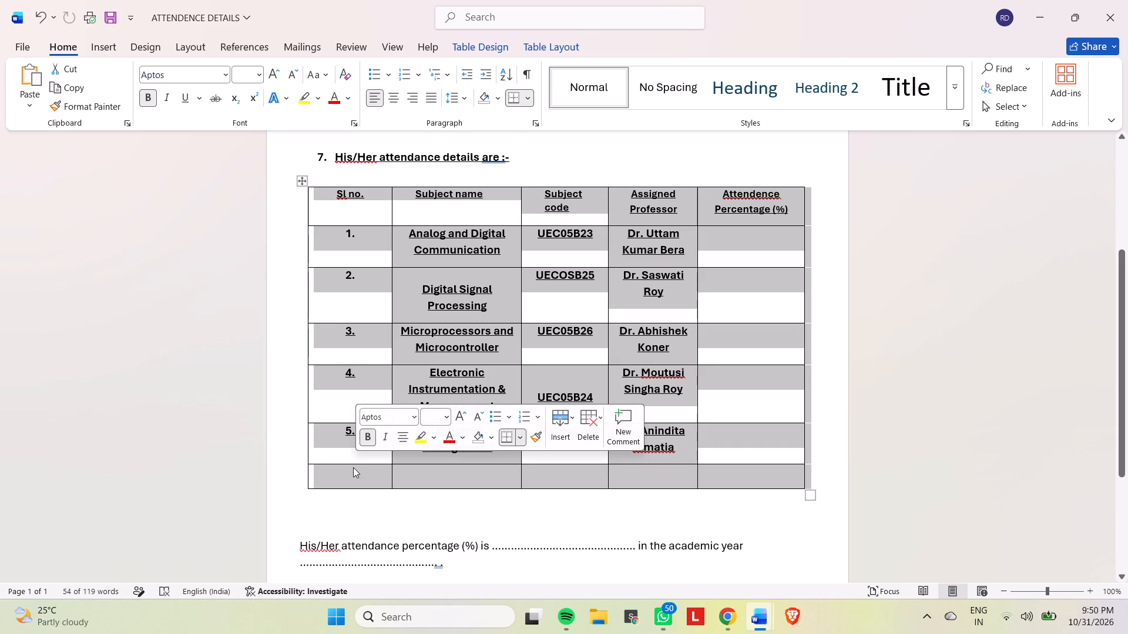
left_click(516, 440)
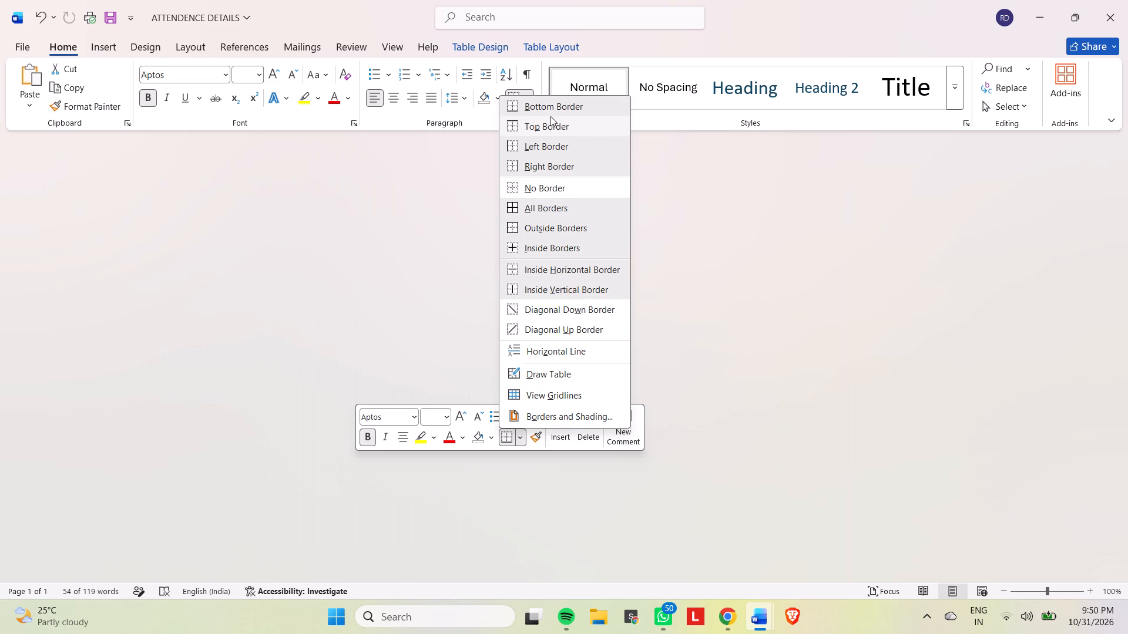
left_click(550, 107)
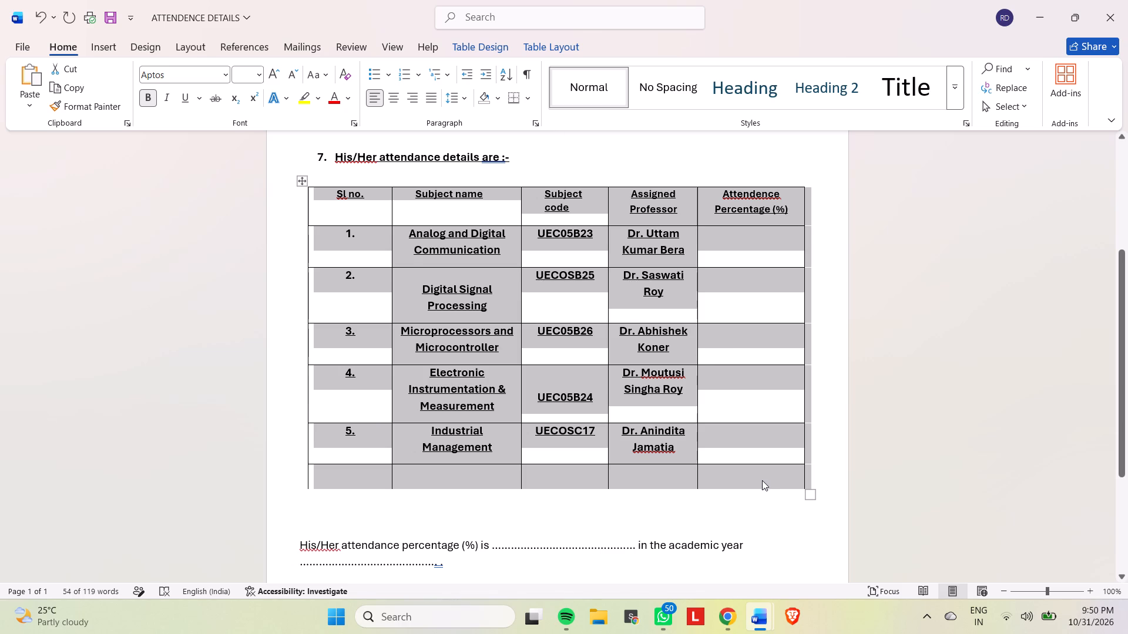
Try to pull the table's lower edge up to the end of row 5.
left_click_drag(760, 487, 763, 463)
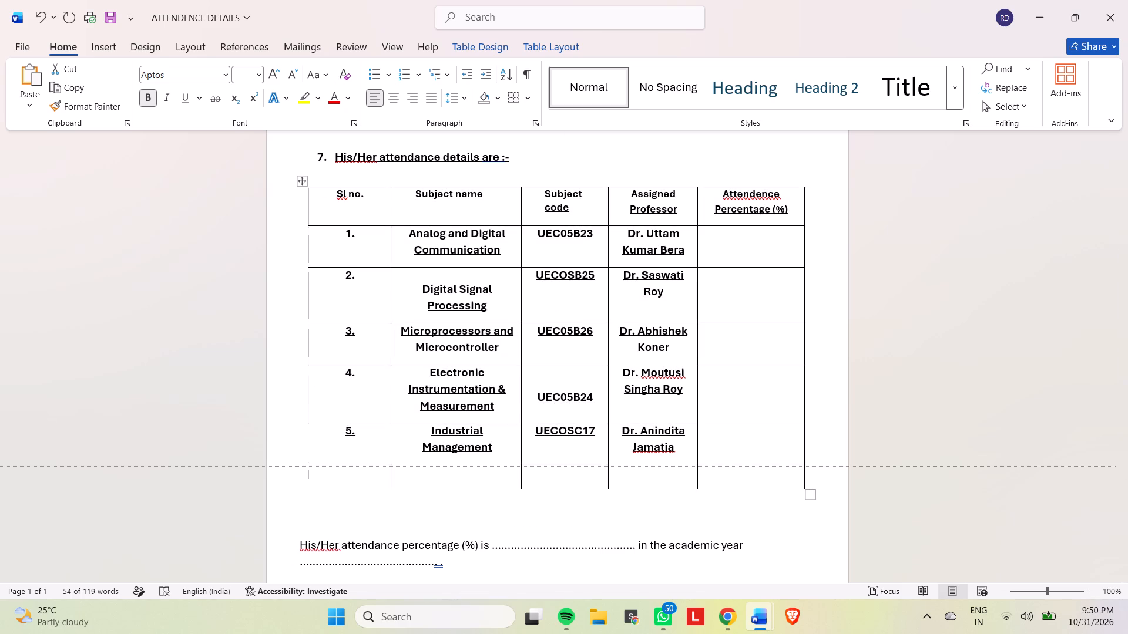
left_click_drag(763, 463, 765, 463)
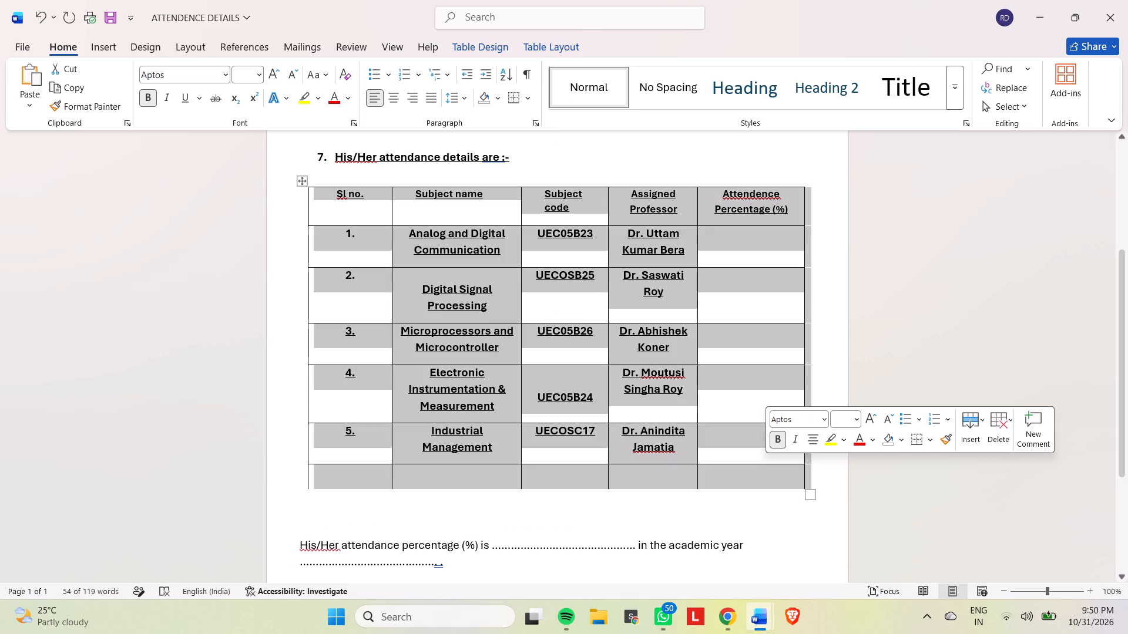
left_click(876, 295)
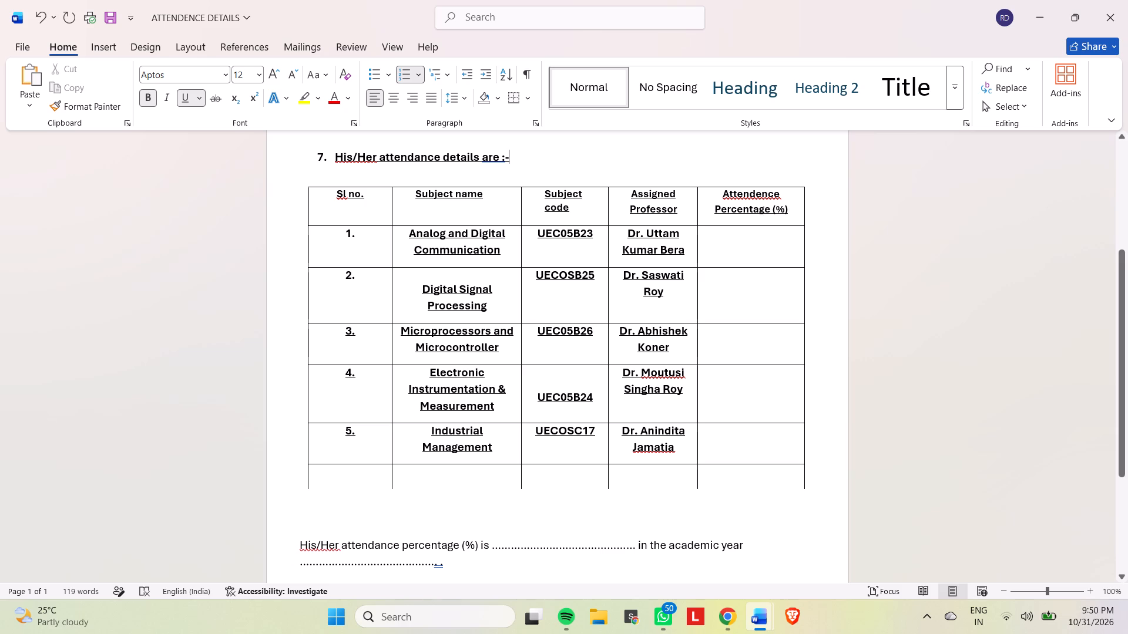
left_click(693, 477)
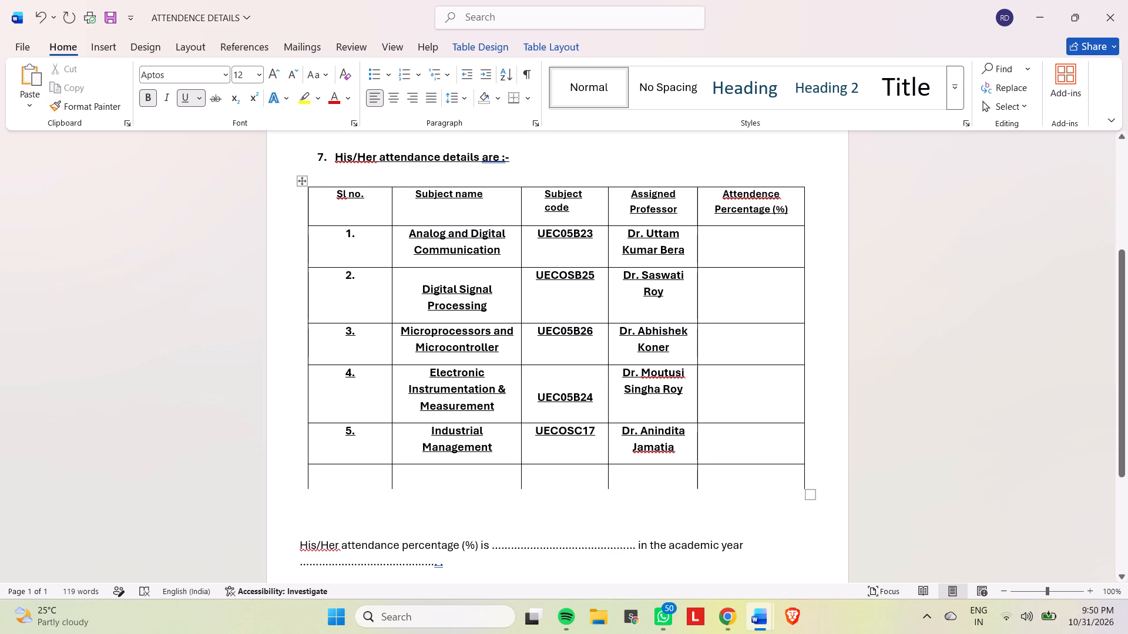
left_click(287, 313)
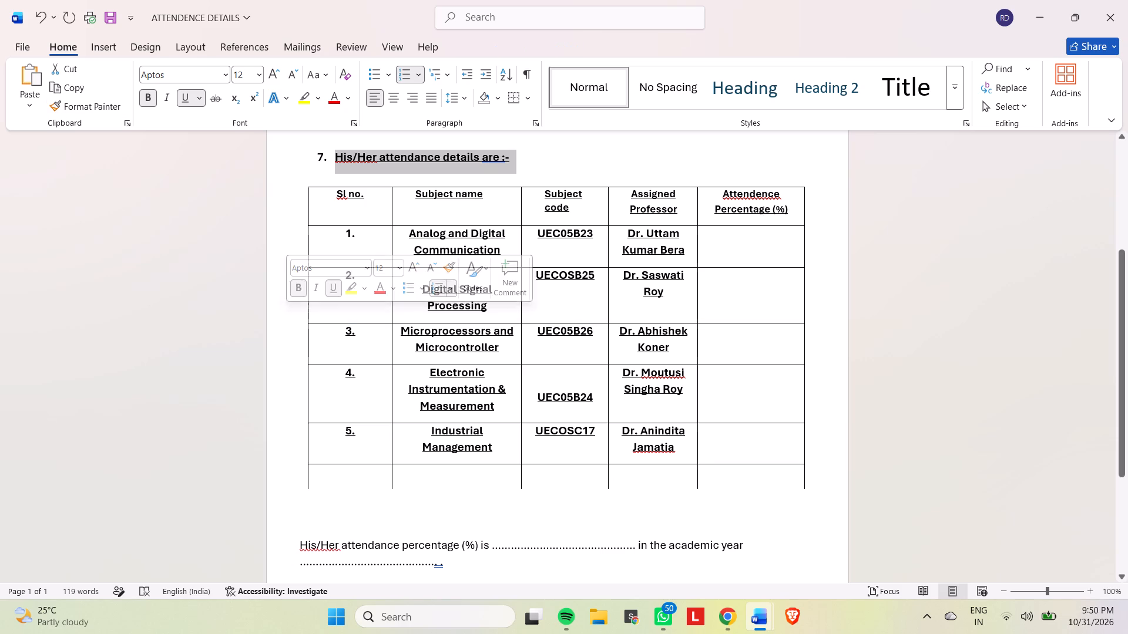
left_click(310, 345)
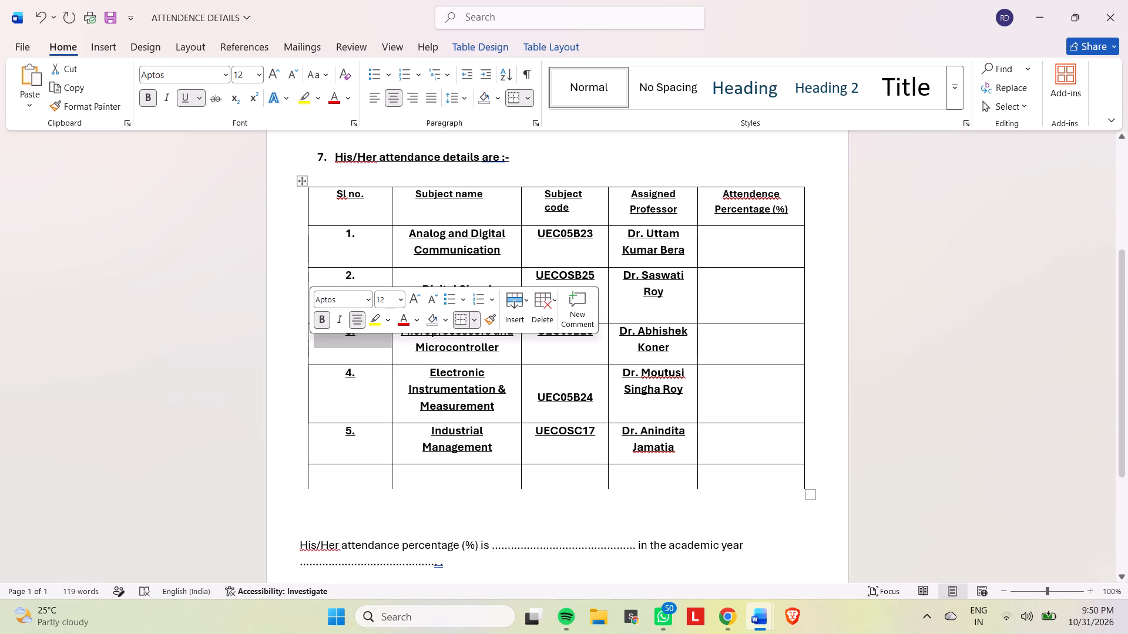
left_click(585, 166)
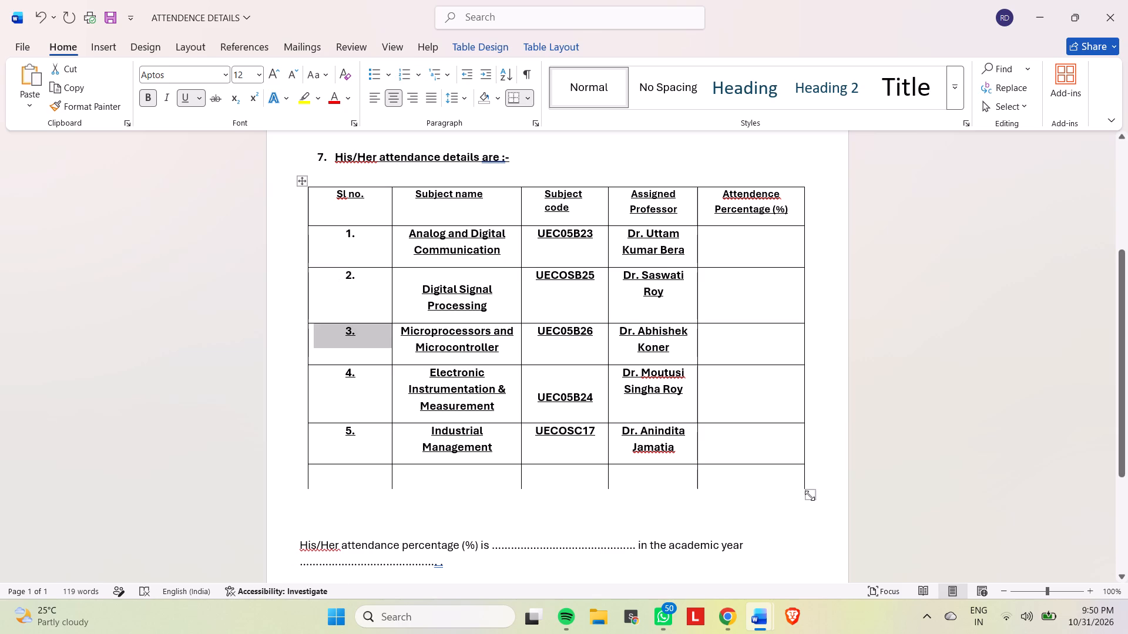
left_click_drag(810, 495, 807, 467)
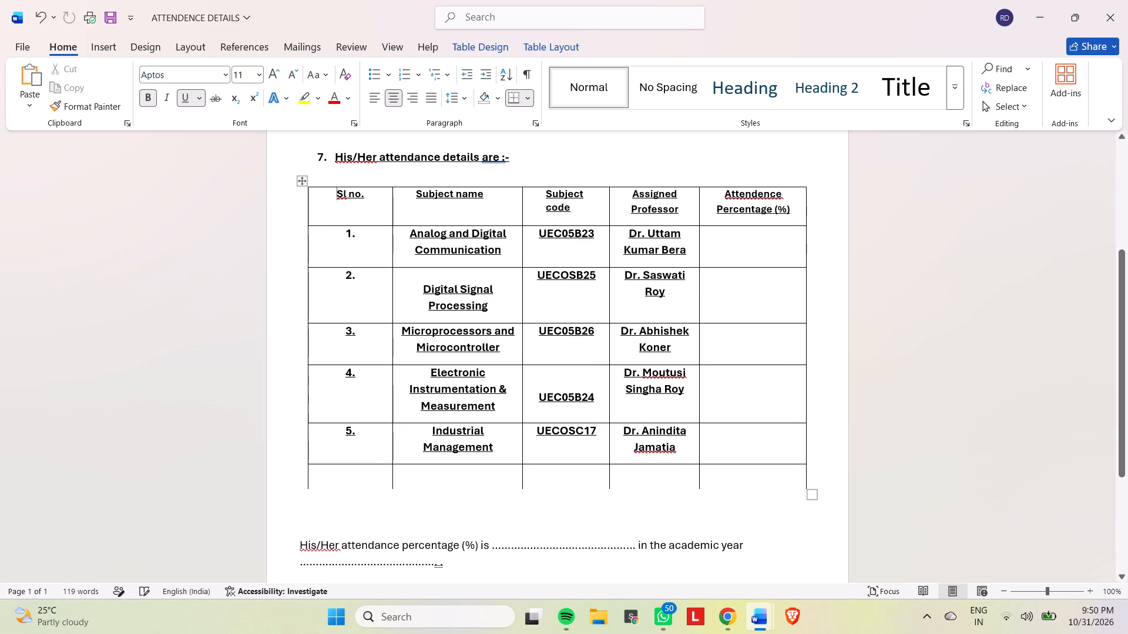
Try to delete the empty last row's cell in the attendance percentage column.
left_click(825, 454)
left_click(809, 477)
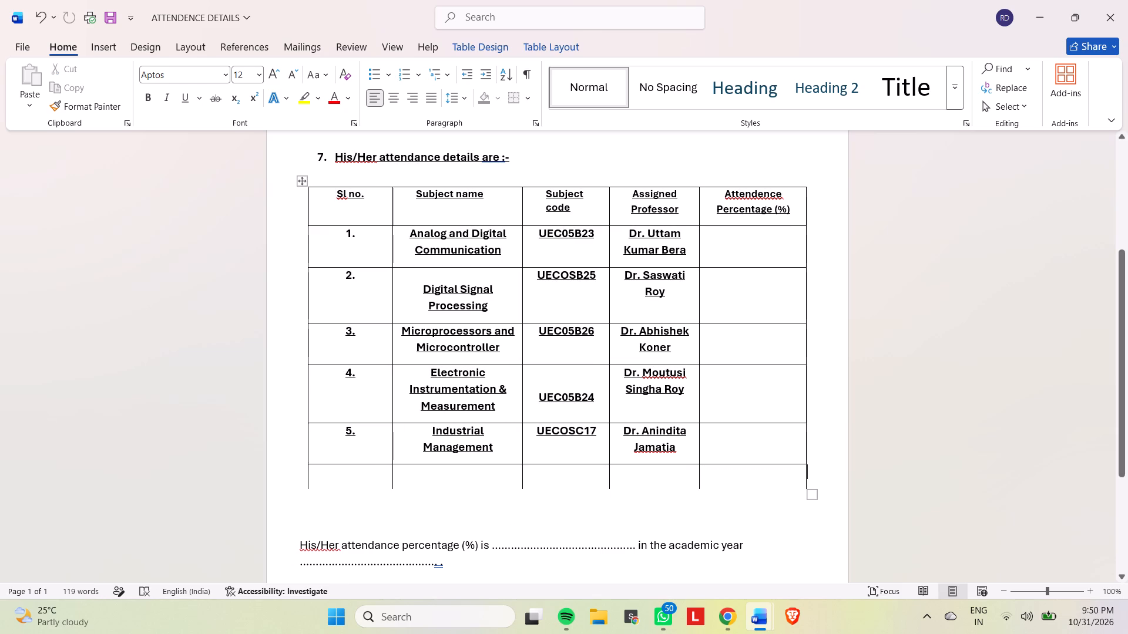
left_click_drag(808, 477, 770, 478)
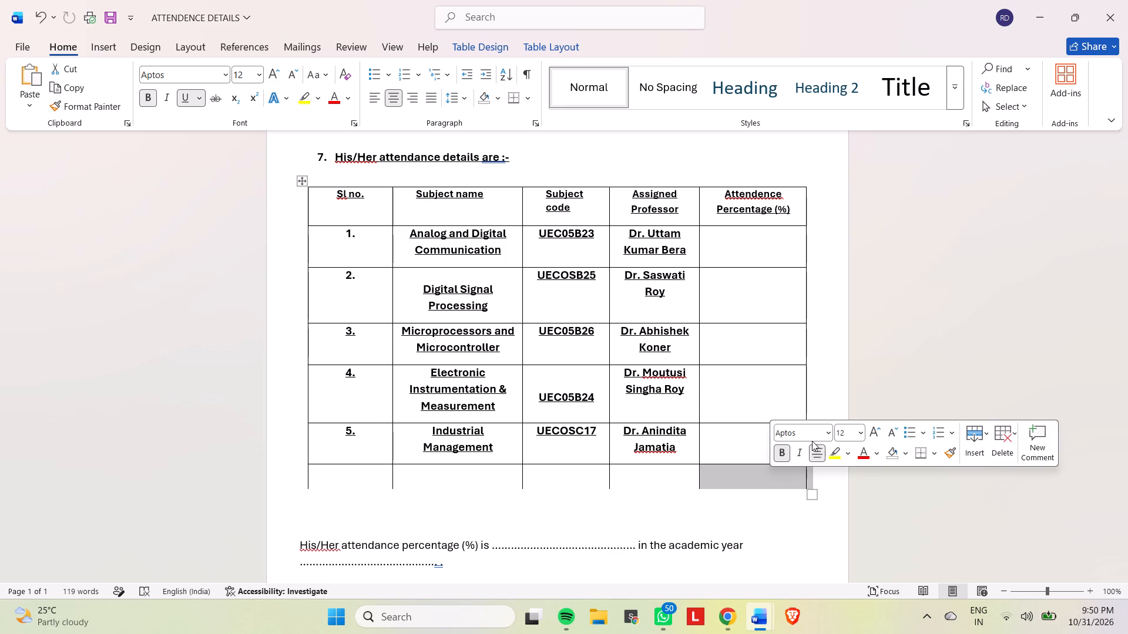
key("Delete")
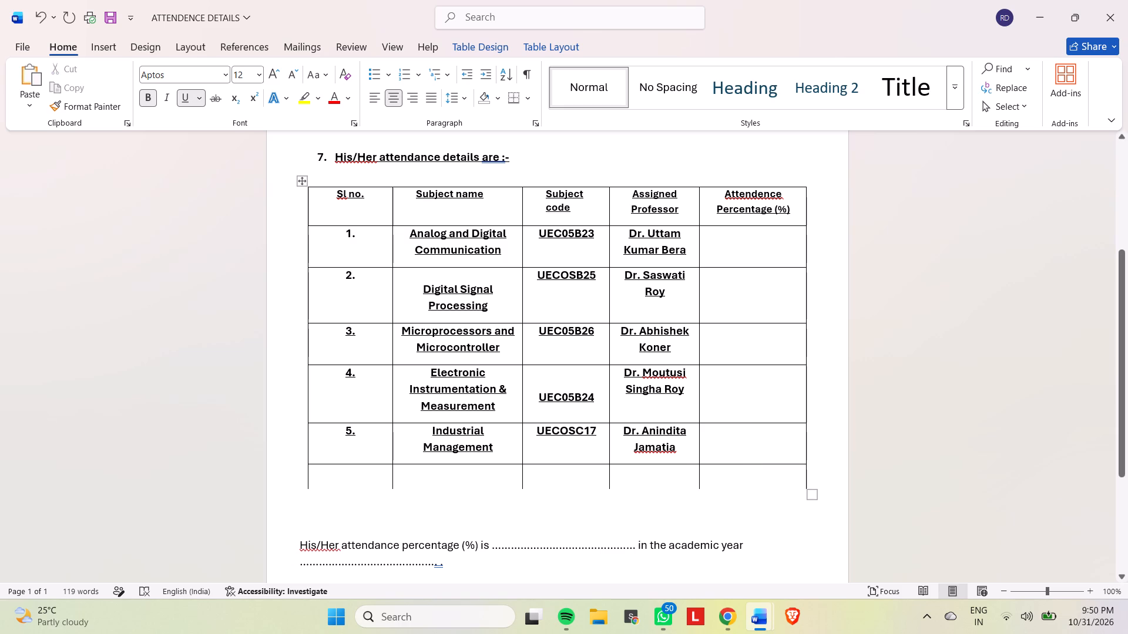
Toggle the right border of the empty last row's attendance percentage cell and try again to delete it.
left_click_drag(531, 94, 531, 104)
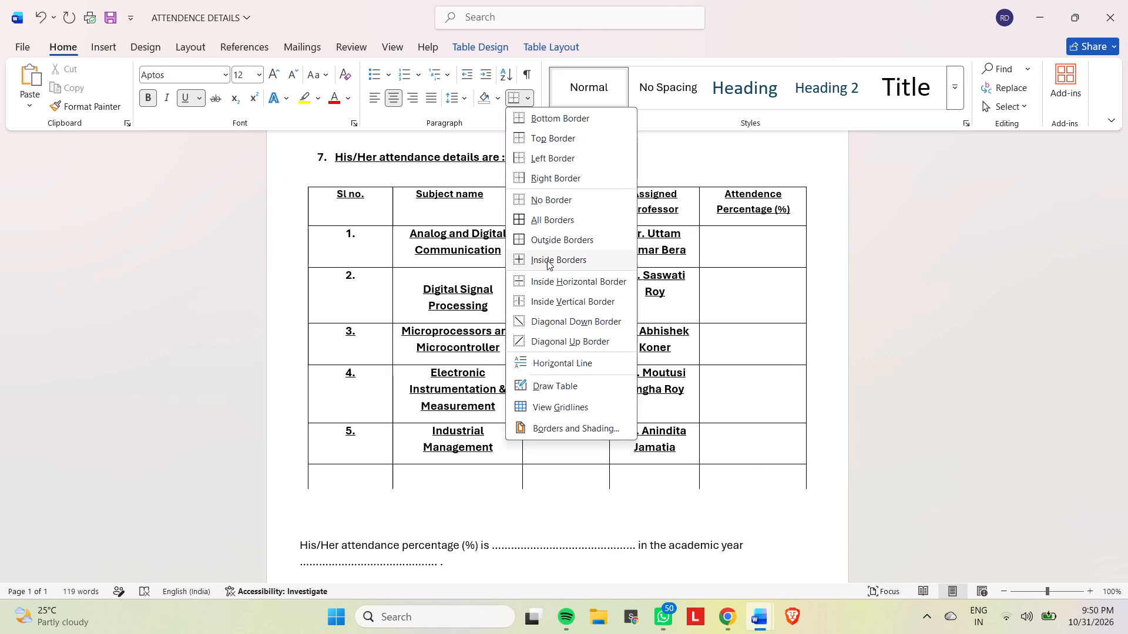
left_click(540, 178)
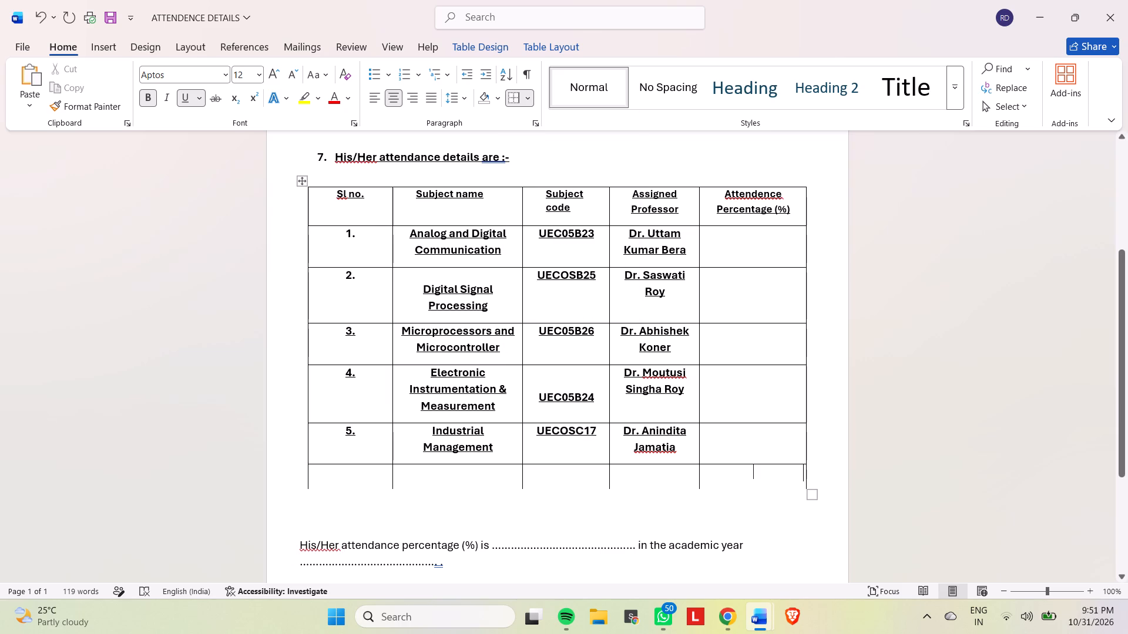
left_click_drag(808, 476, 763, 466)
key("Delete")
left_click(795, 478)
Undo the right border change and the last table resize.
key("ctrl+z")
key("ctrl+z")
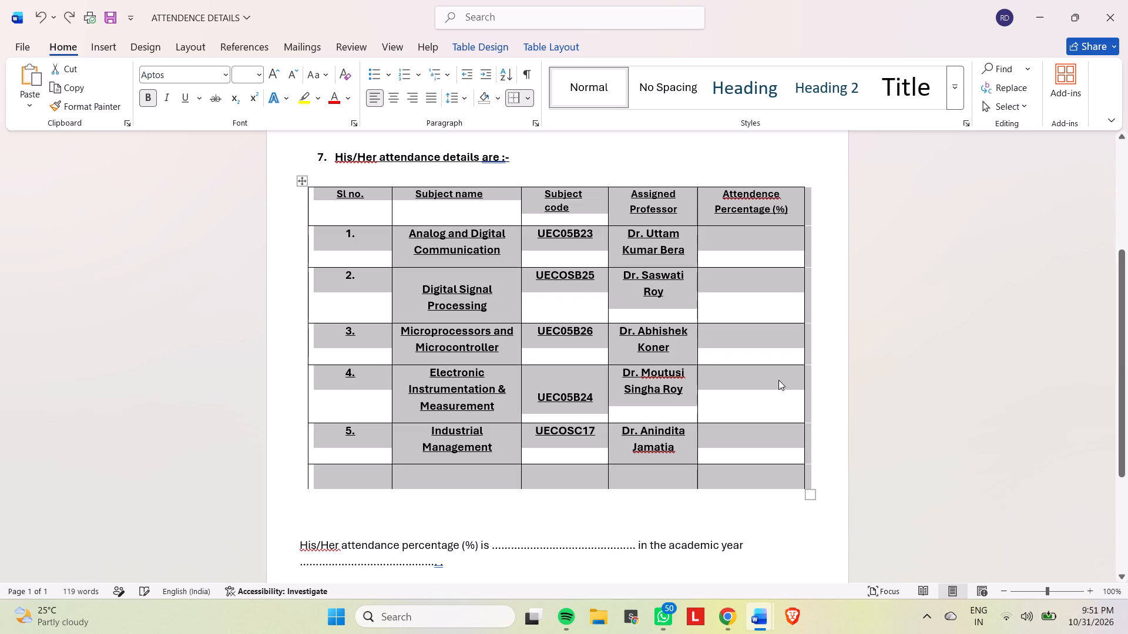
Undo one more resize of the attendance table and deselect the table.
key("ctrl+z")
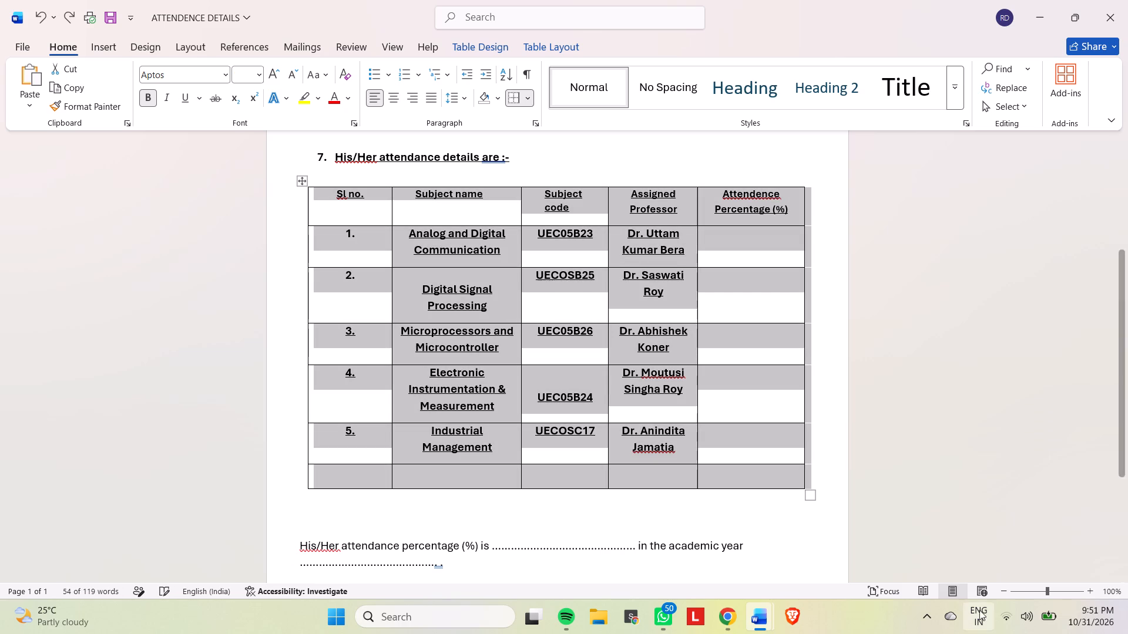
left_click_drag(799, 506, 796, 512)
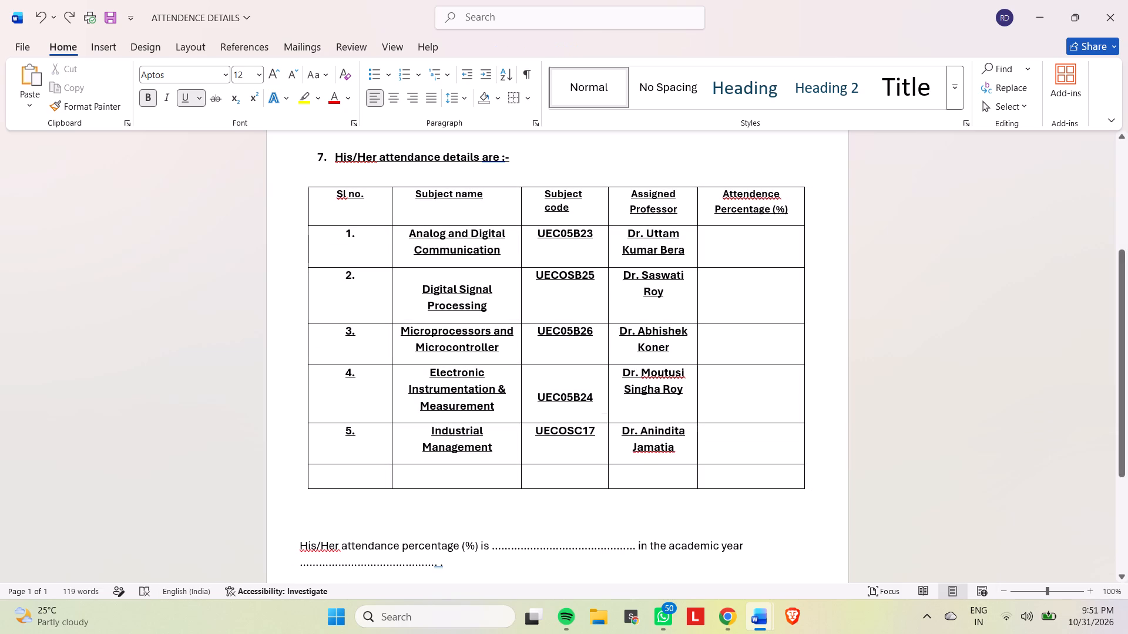
Resize the table slightly wider from its lower corner while trying to close up the empty last row, and undo the last resize.
left_click_drag(640, 486, 637, 478)
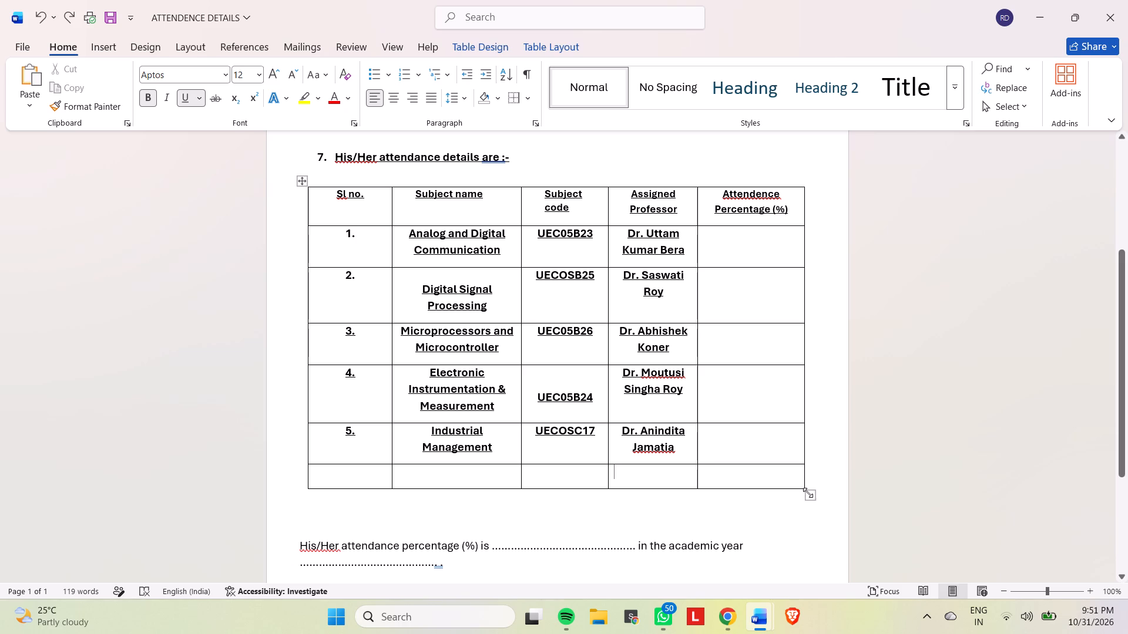
left_click_drag(808, 493, 808, 465)
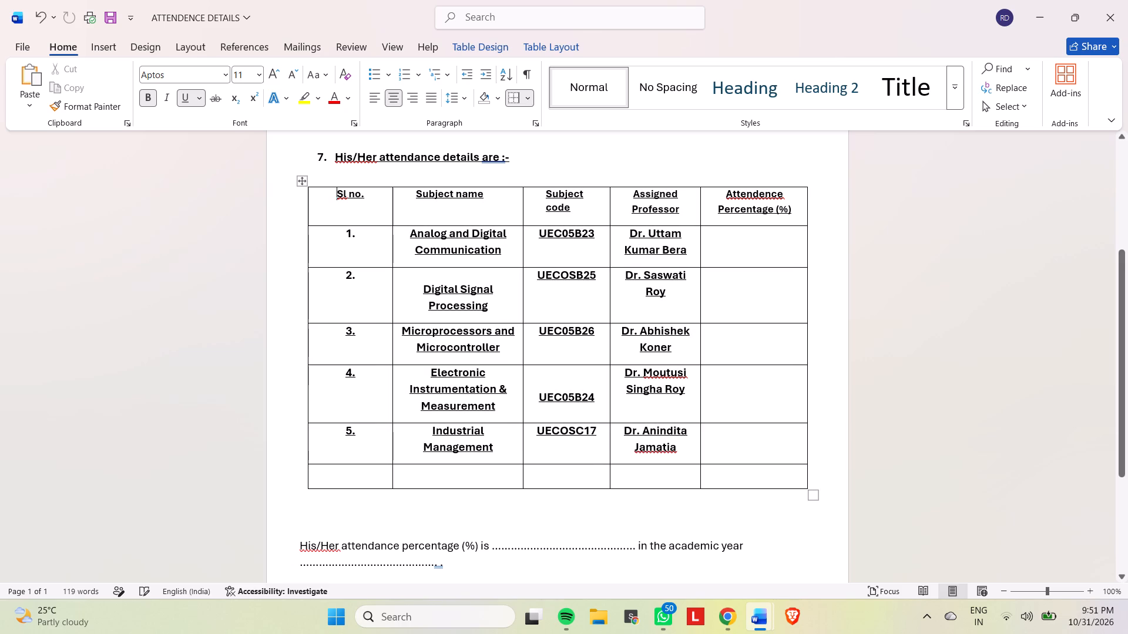
left_click_drag(813, 490, 818, 537)
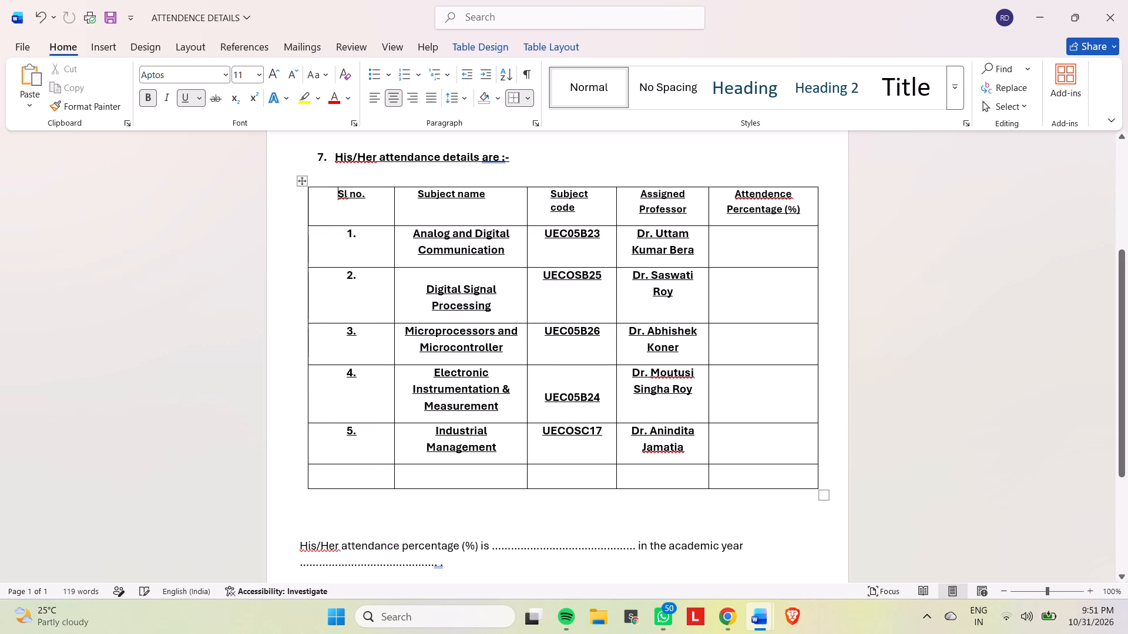
left_click_drag(826, 496, 737, 471)
key("ctrl+z")
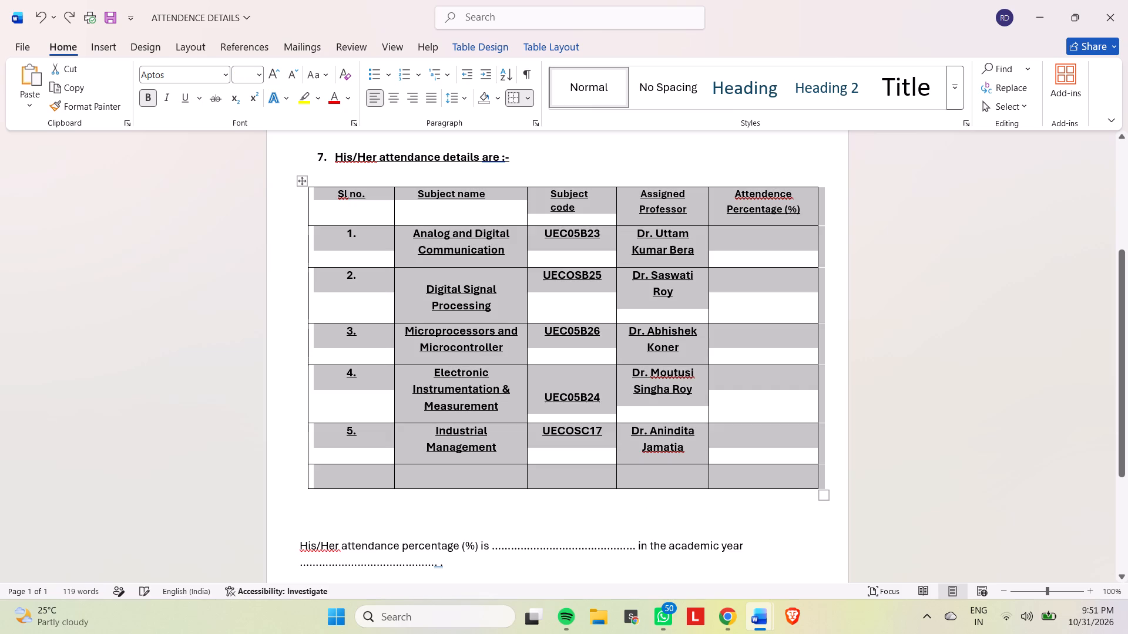
left_click(790, 498)
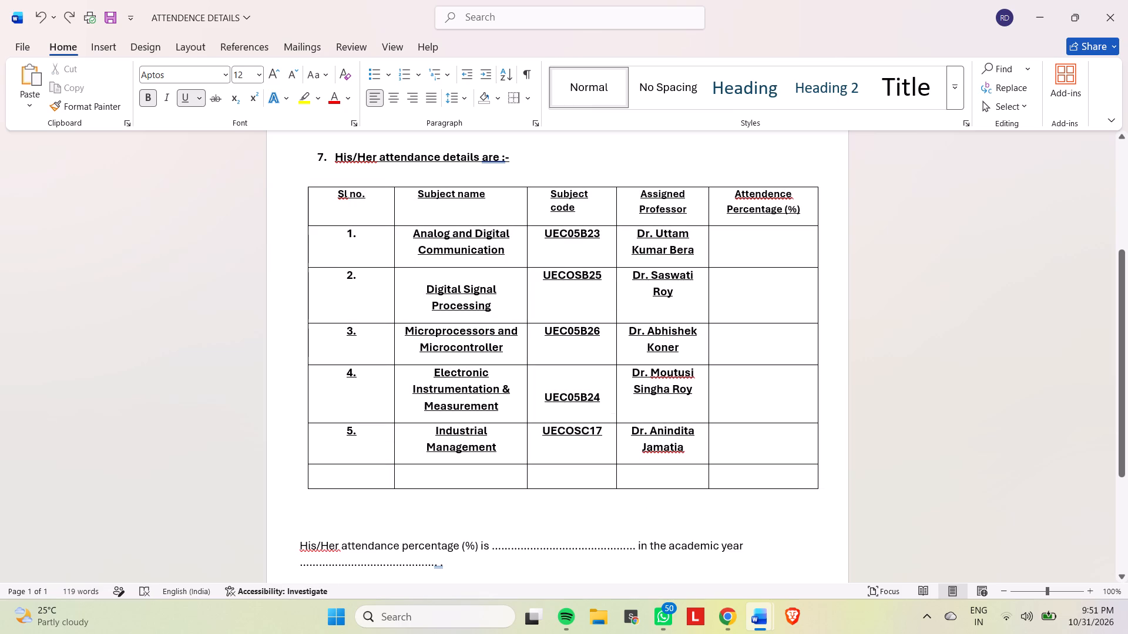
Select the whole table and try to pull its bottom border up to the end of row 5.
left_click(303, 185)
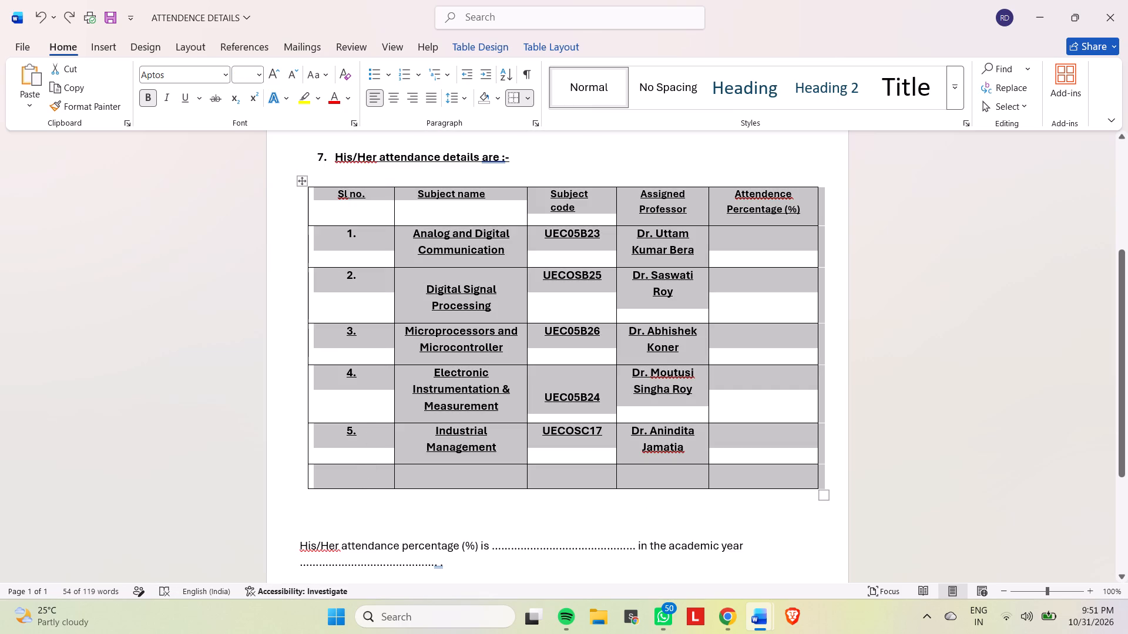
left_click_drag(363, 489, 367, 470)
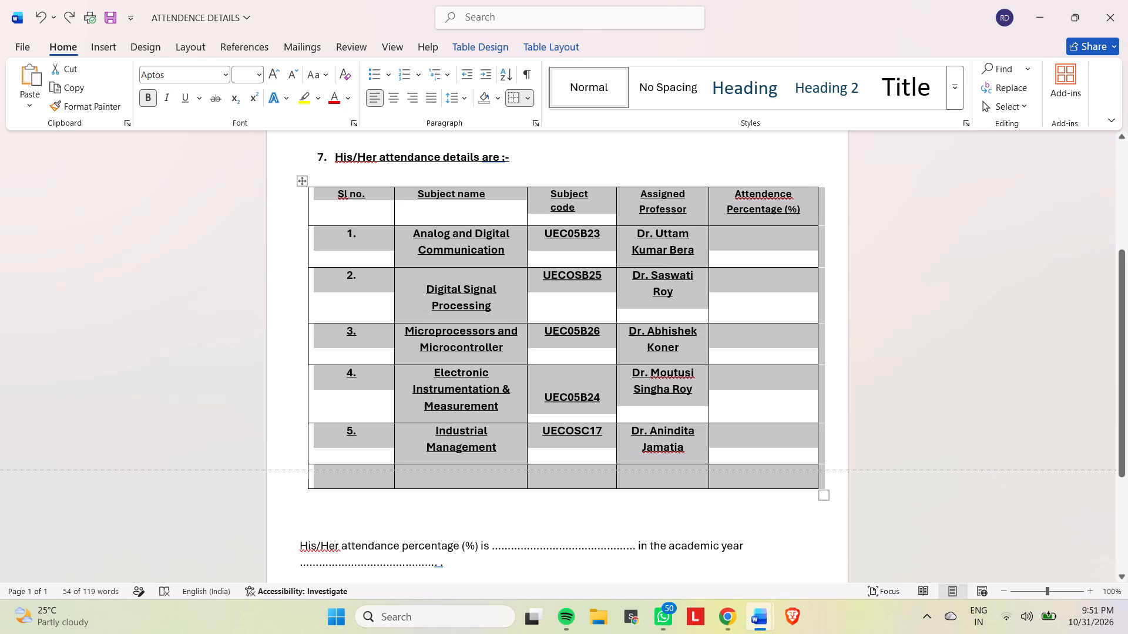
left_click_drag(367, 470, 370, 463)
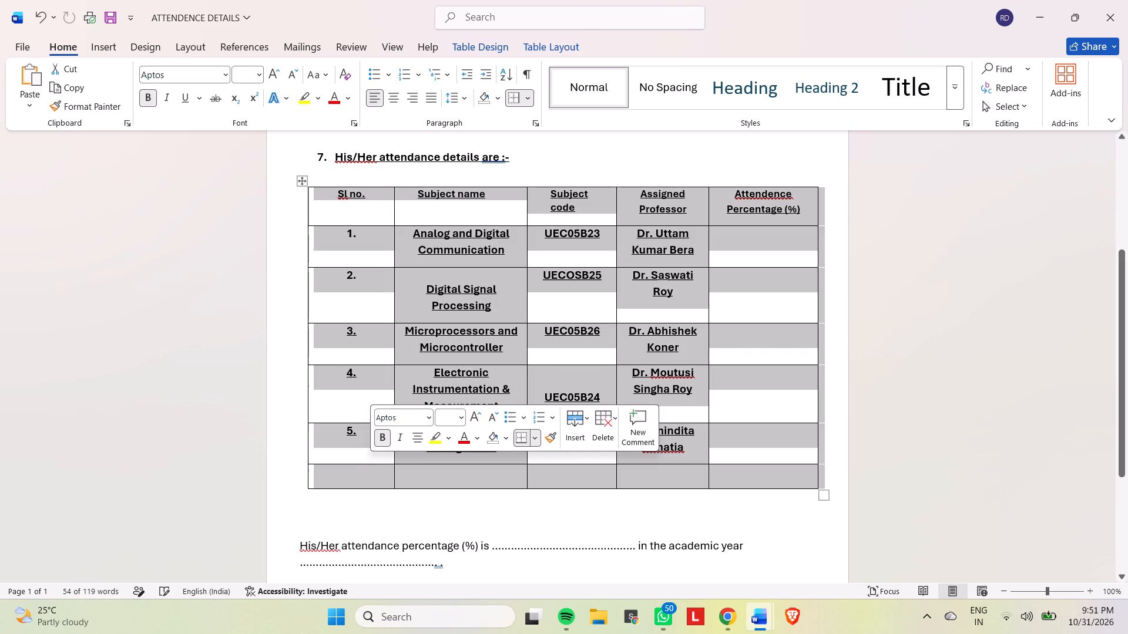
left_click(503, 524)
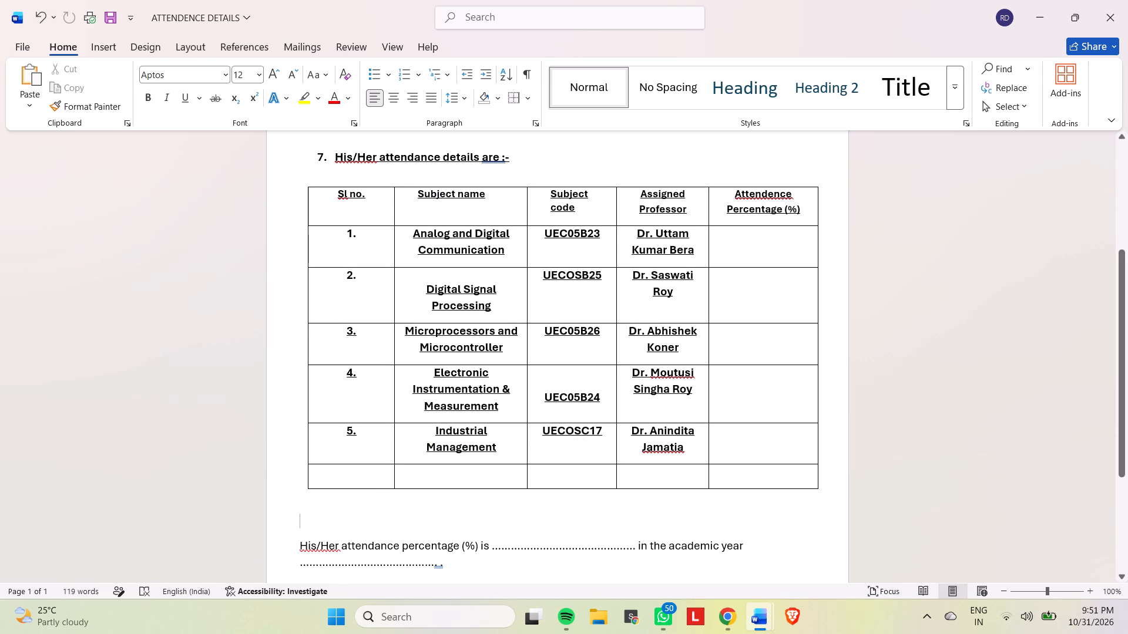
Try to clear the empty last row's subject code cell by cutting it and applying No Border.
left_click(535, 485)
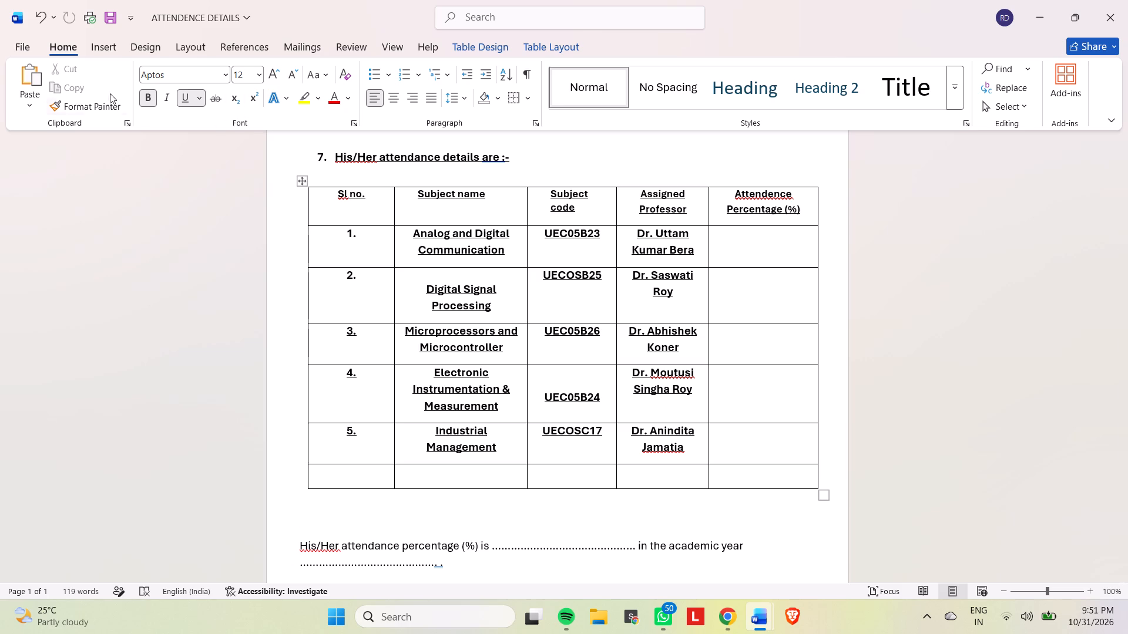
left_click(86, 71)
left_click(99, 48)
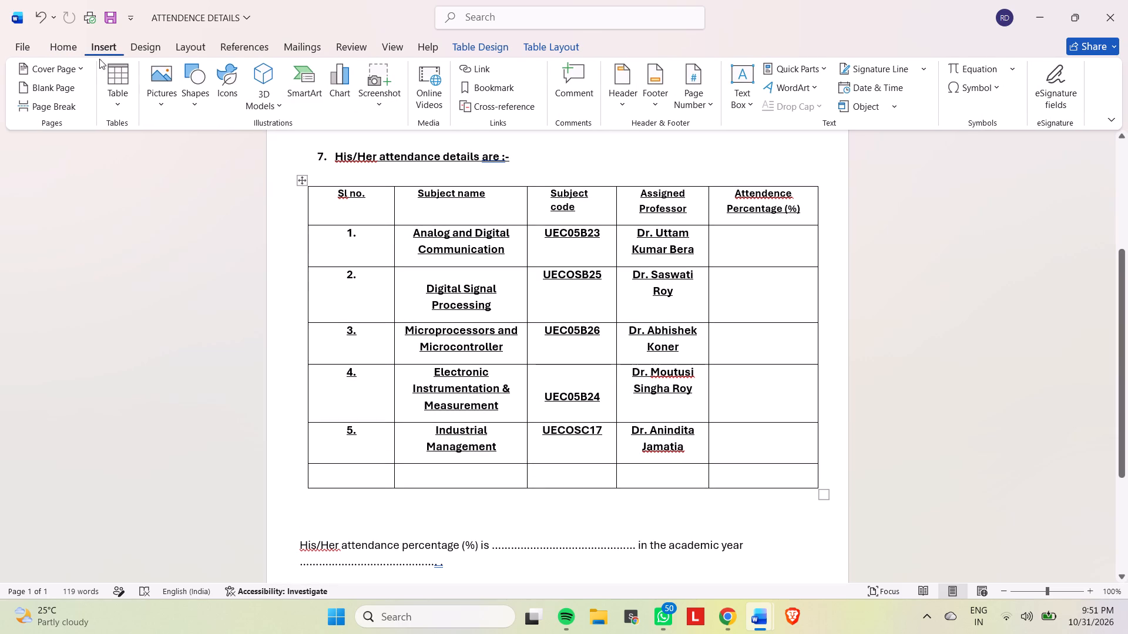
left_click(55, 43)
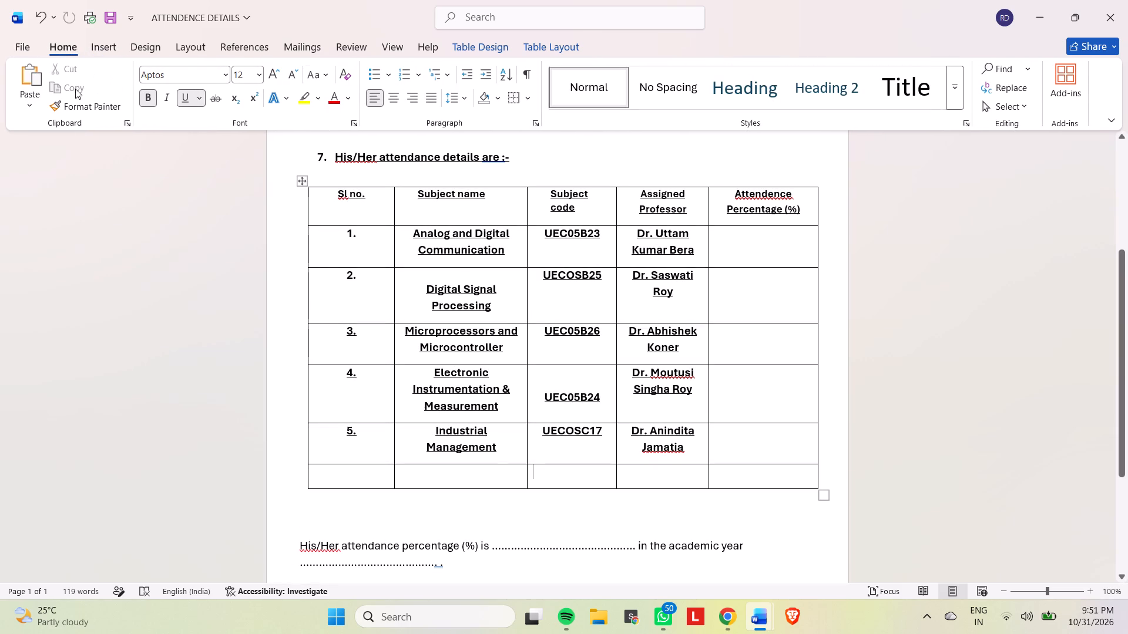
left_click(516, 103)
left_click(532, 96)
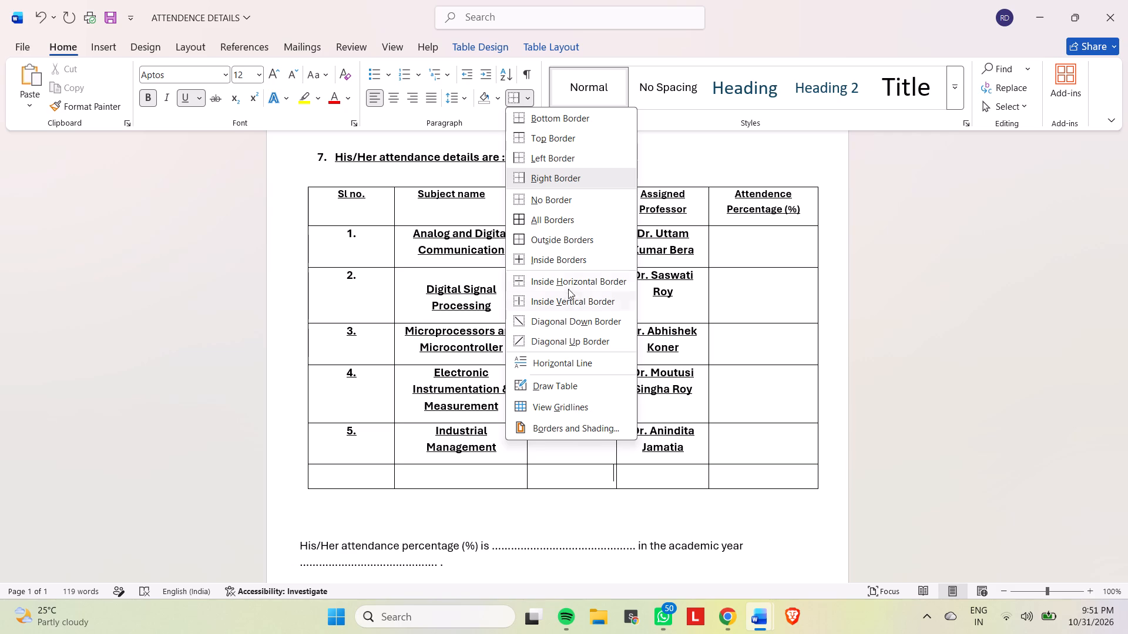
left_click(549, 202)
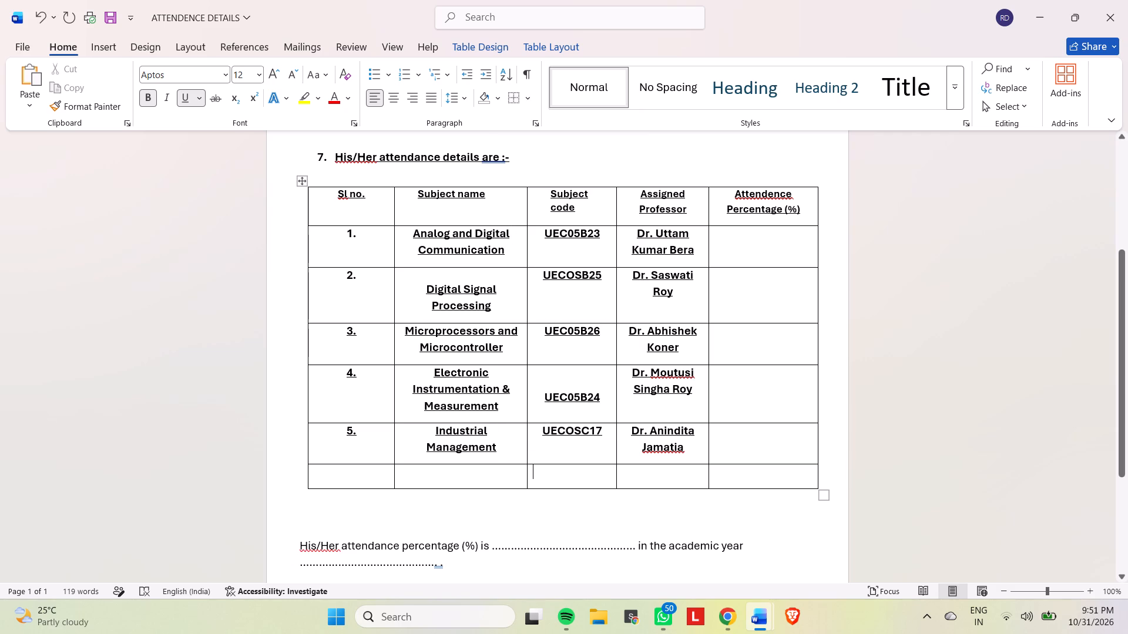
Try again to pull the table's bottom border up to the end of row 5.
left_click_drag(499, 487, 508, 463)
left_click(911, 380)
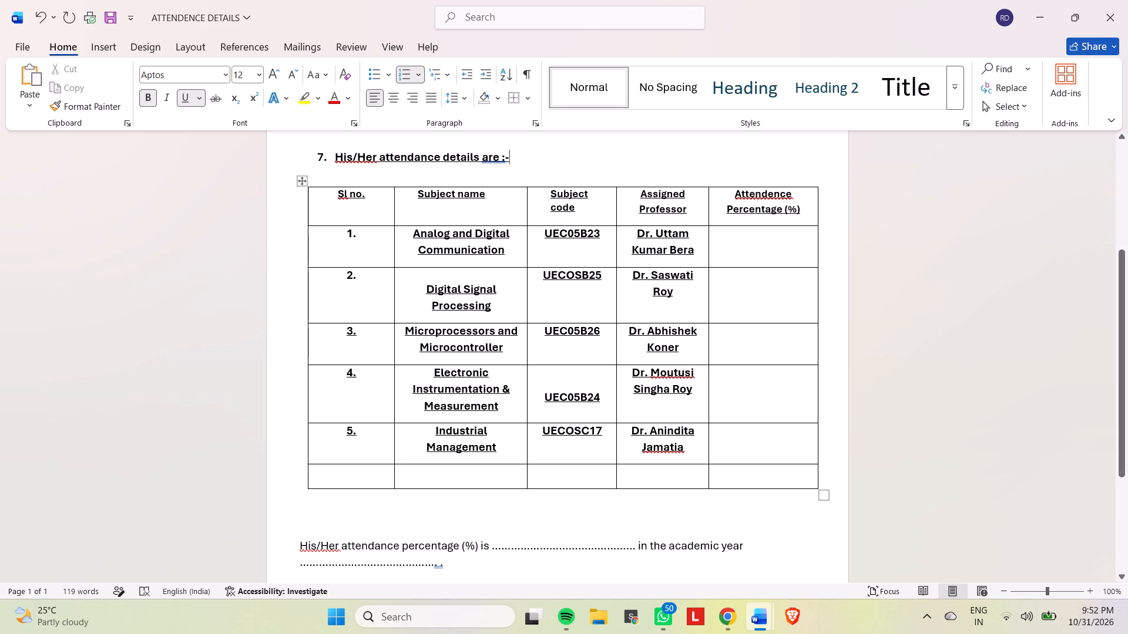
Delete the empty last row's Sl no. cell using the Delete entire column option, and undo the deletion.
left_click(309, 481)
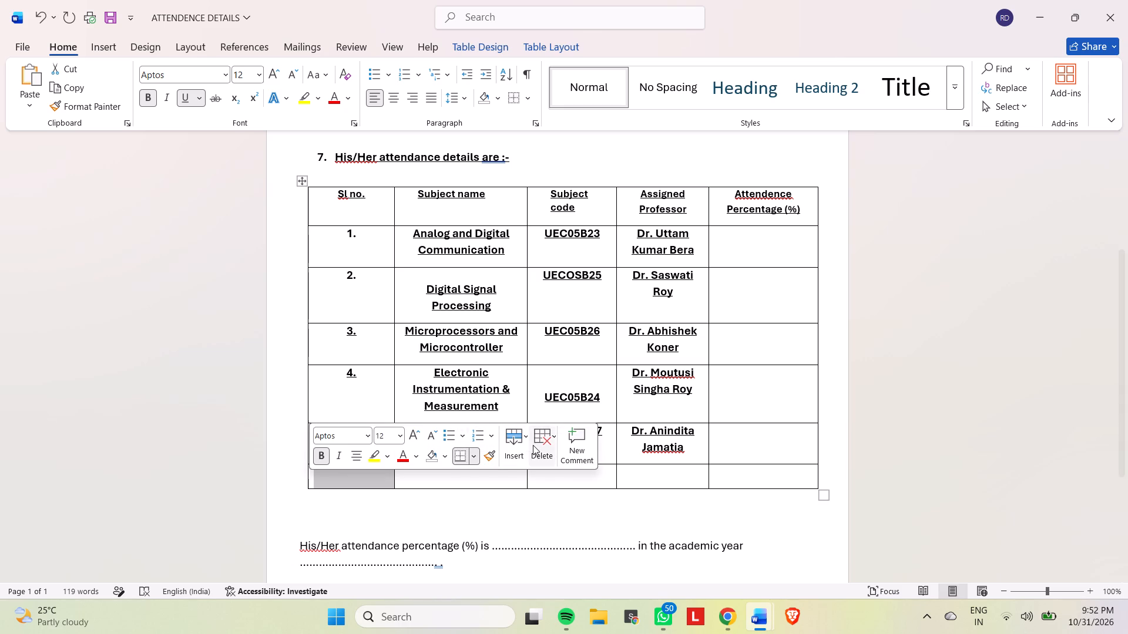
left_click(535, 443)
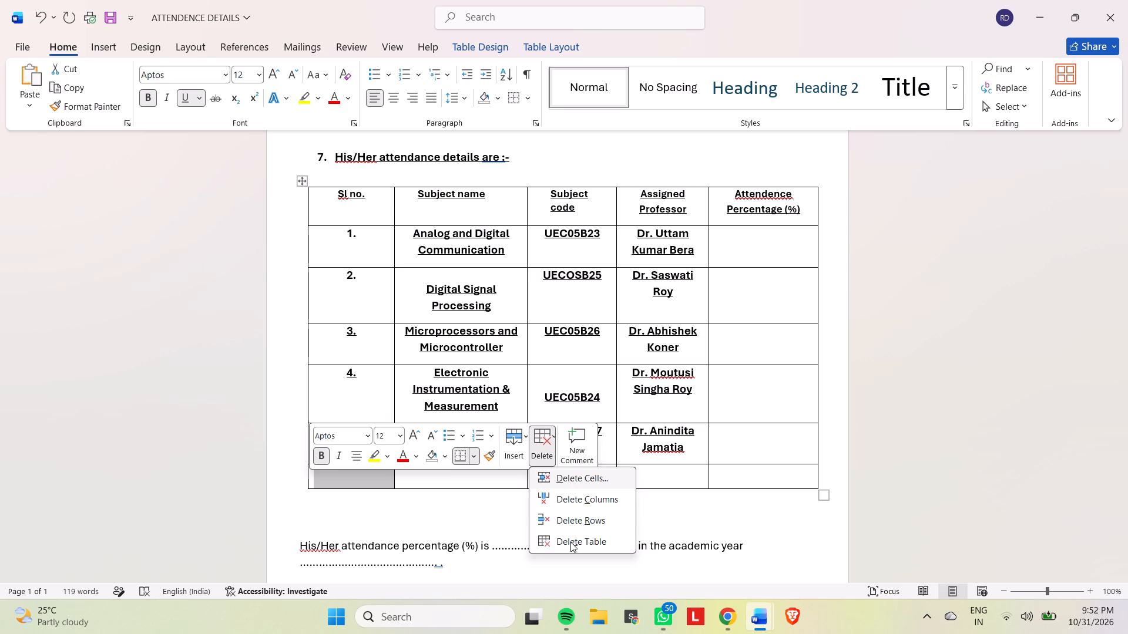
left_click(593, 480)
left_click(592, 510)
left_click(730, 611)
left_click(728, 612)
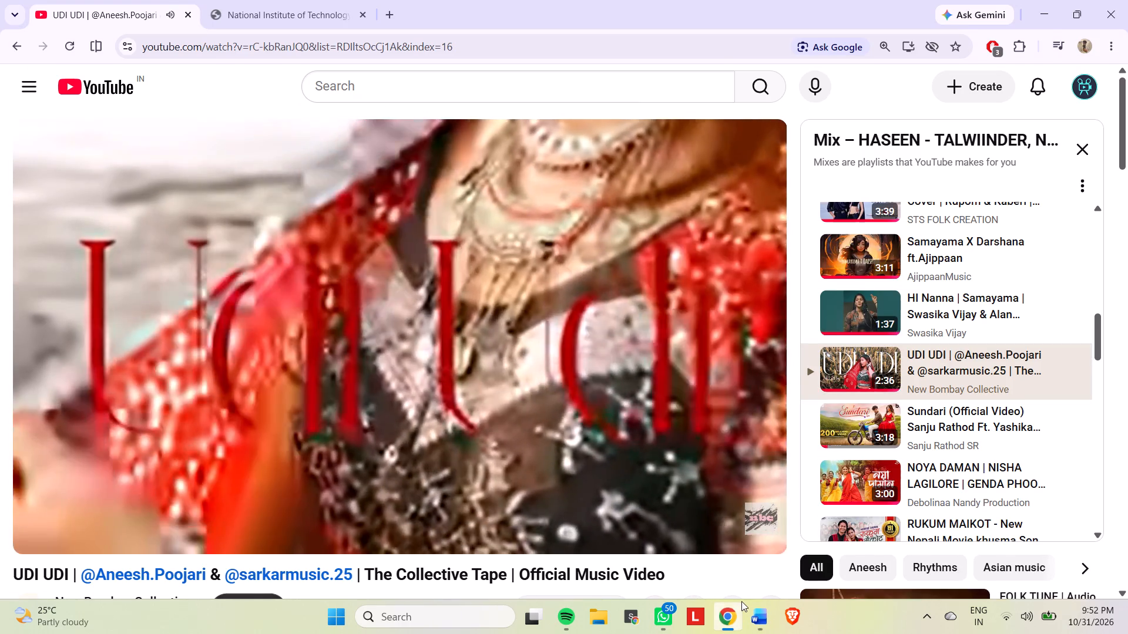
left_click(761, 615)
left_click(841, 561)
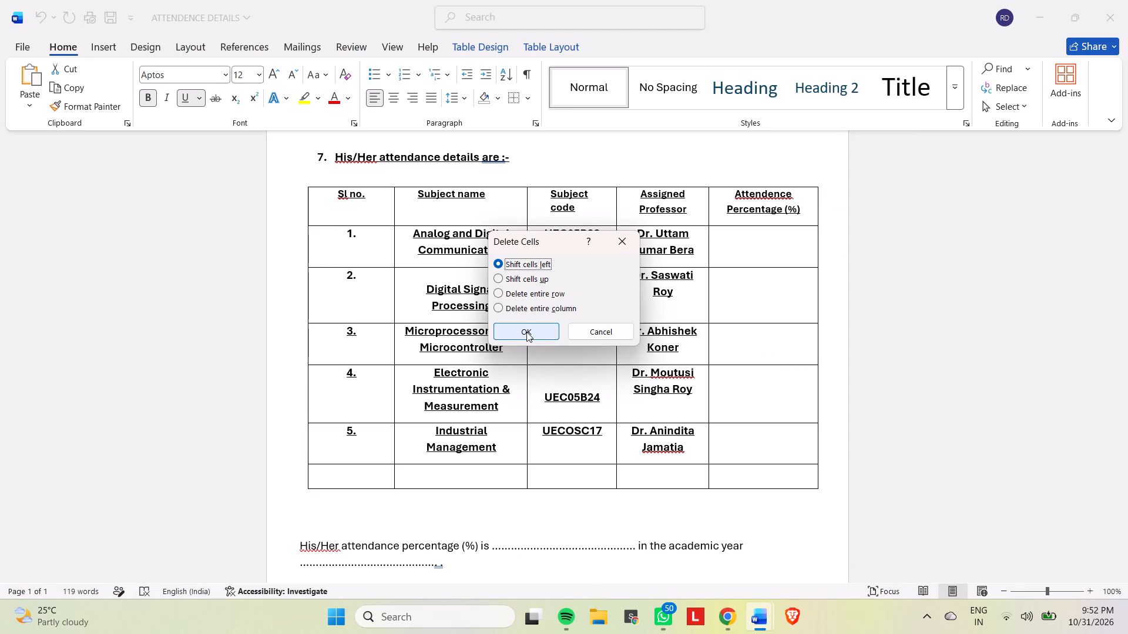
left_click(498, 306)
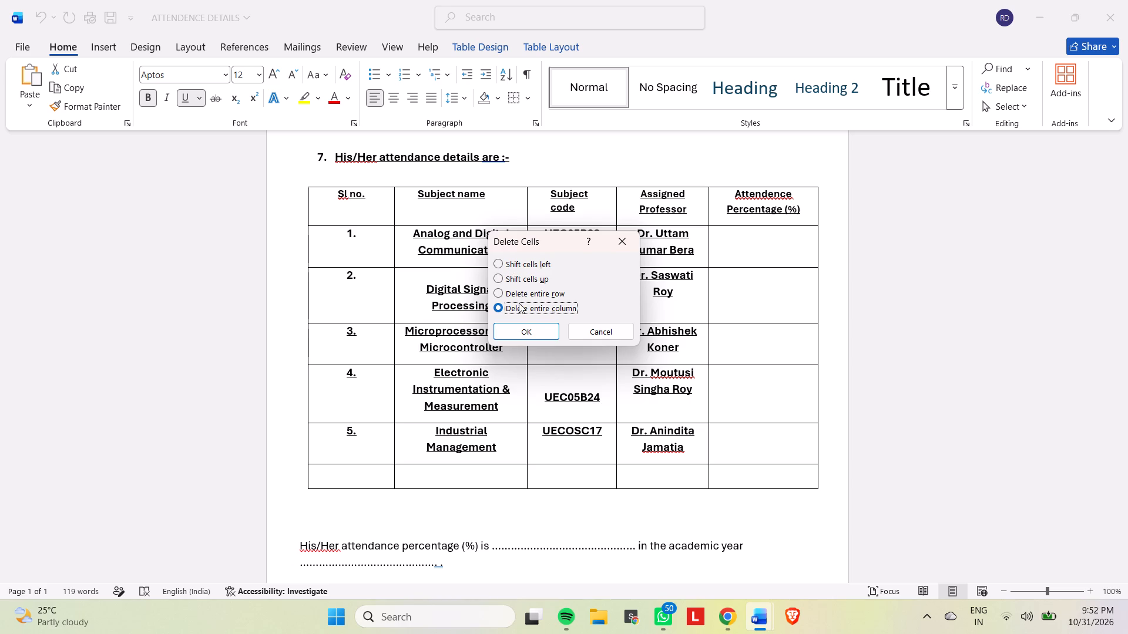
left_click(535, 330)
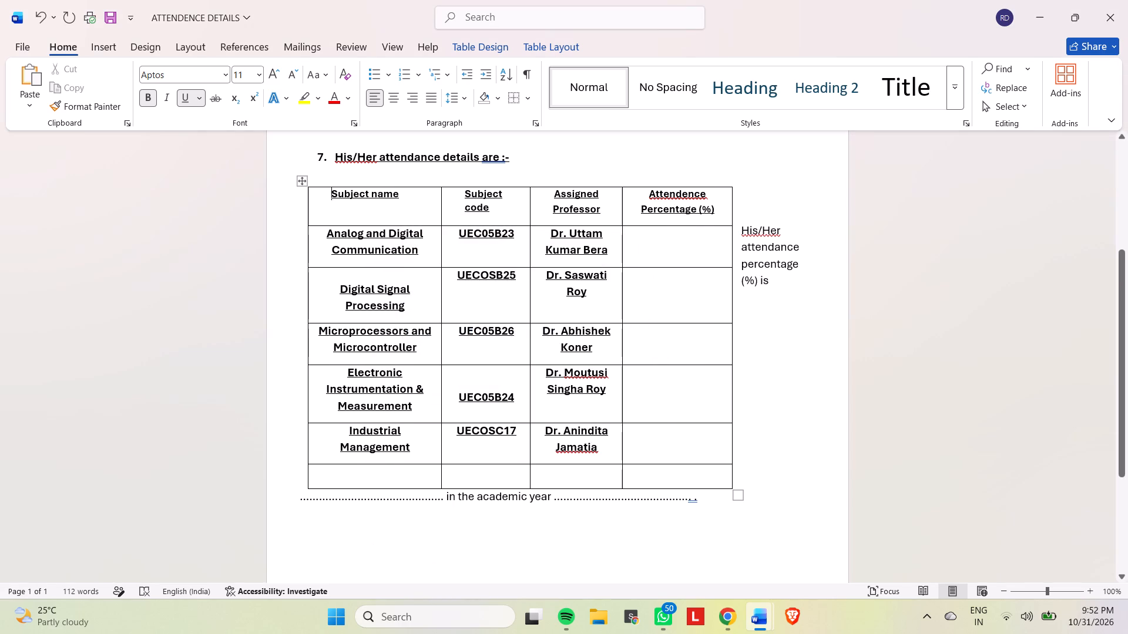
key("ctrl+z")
Delete the empty sixth row below Industrial Management across all five columns of the attendance table.
left_click_drag(414, 485, 424, 481)
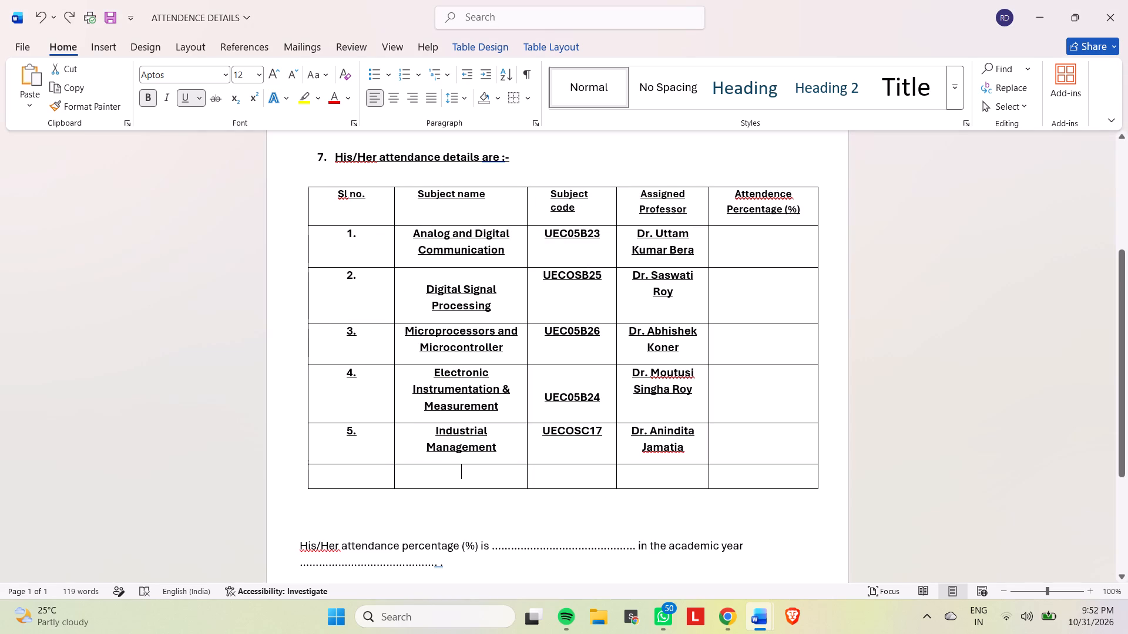
left_click_drag(424, 481, 569, 475)
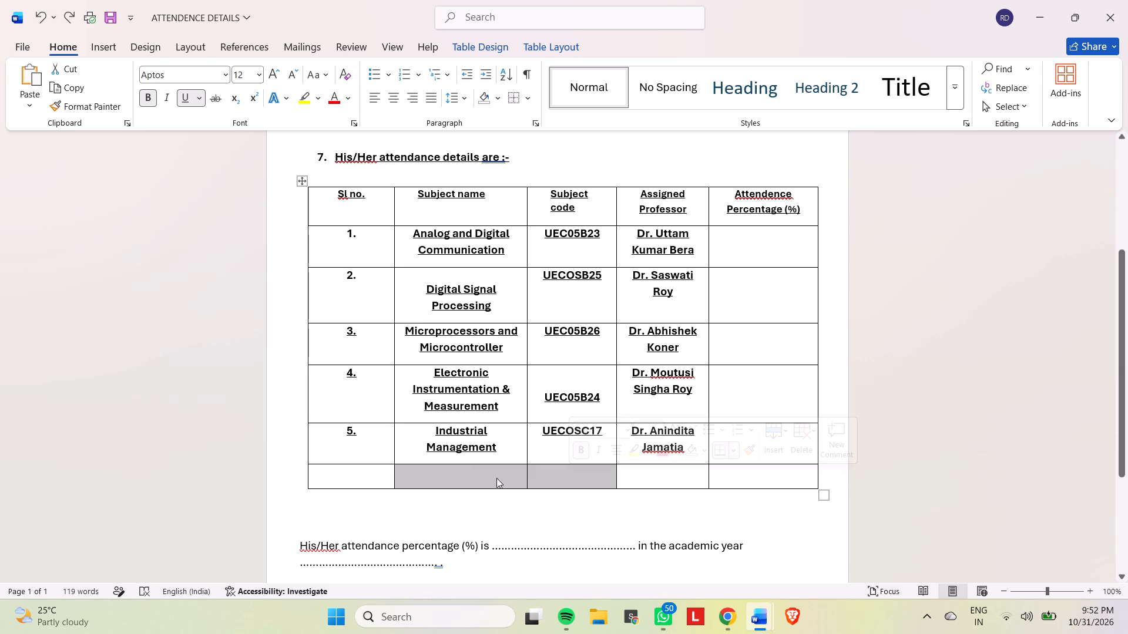
left_click(357, 471)
left_click_drag(331, 478, 458, 471)
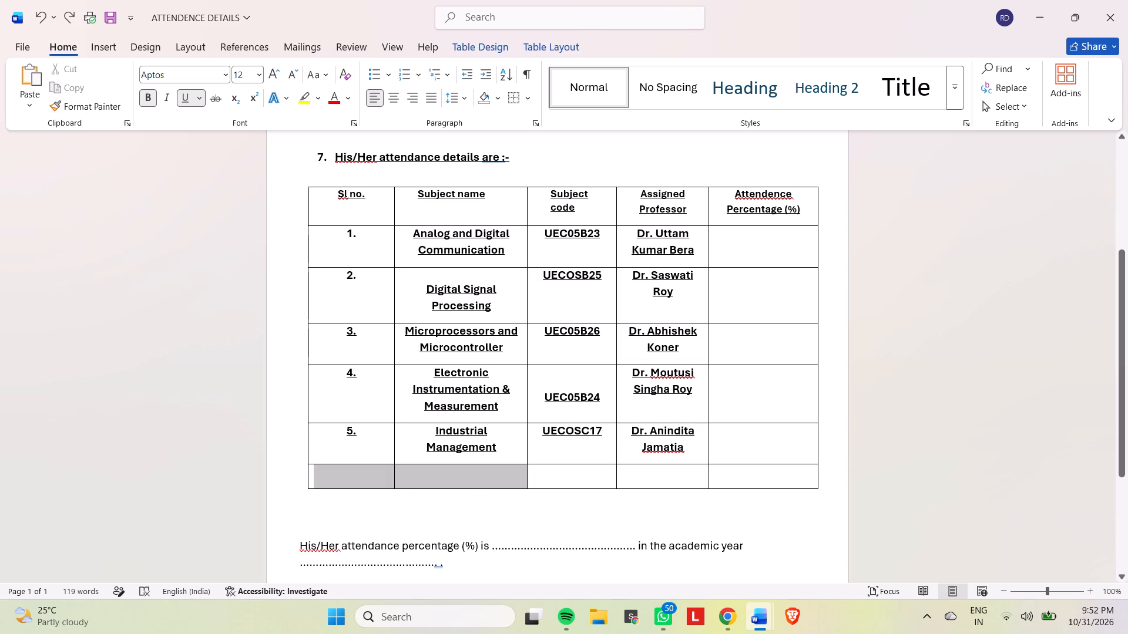
left_click_drag(458, 471, 785, 473)
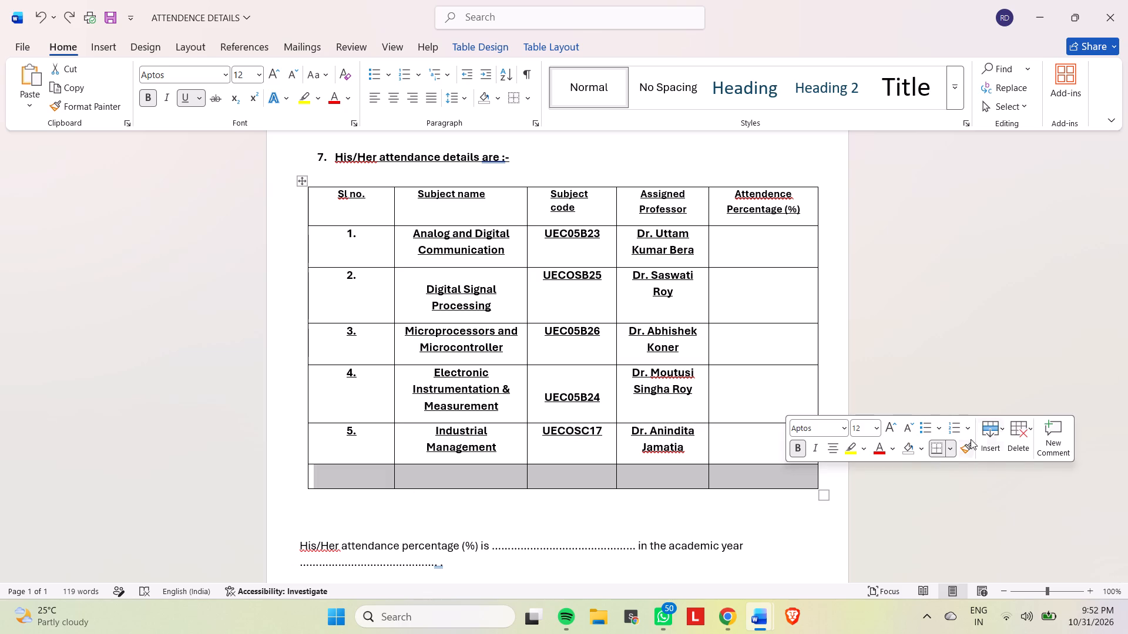
left_click(1022, 439)
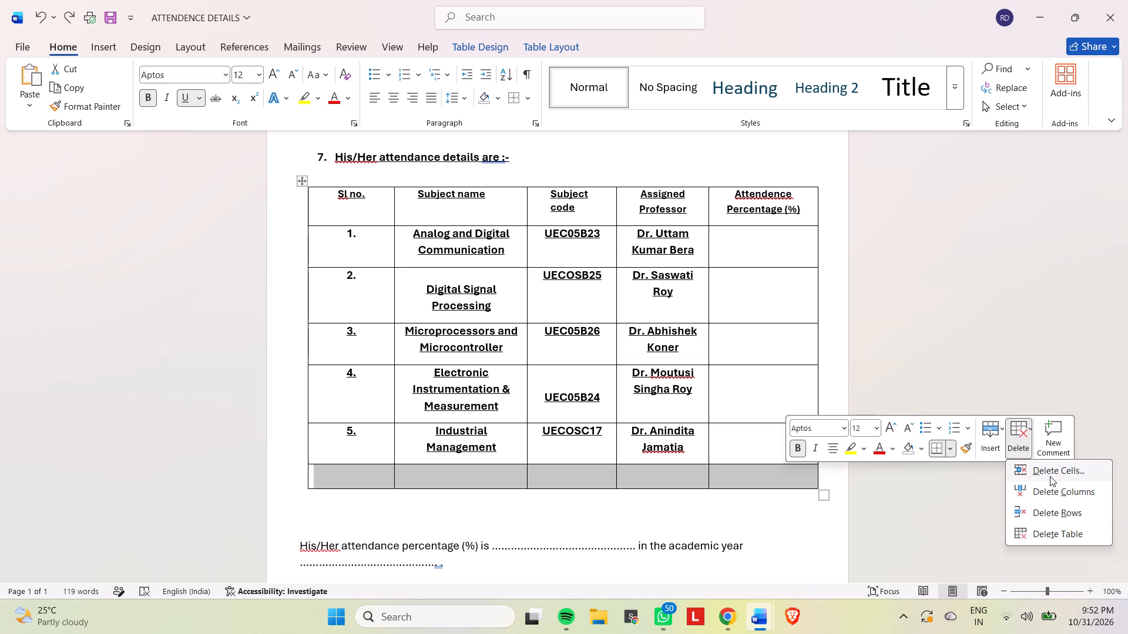
left_click(1061, 510)
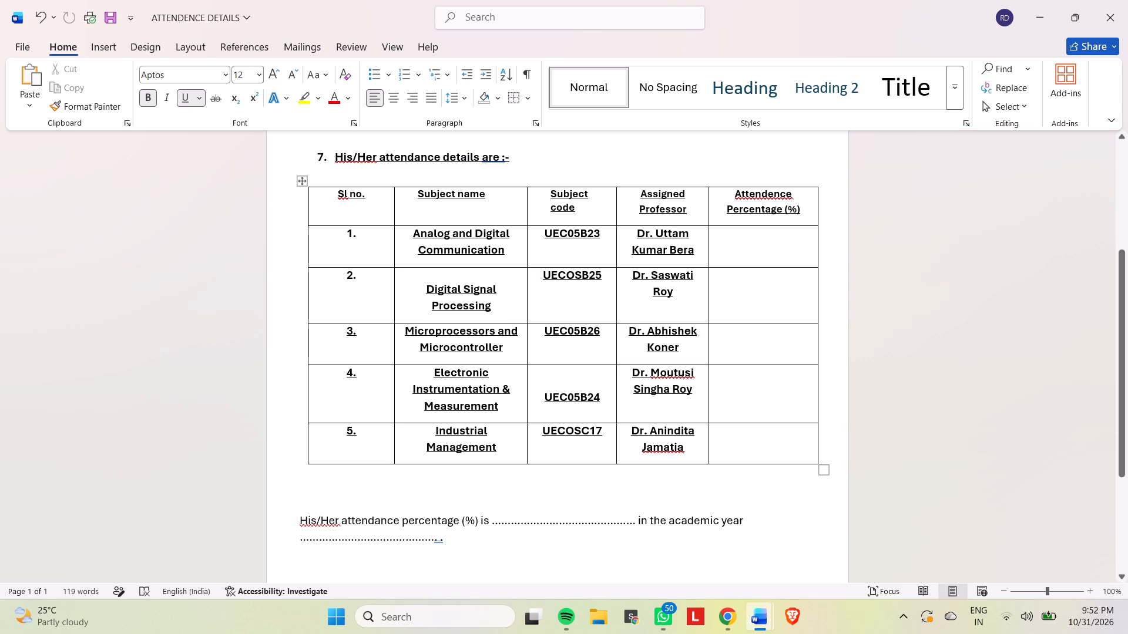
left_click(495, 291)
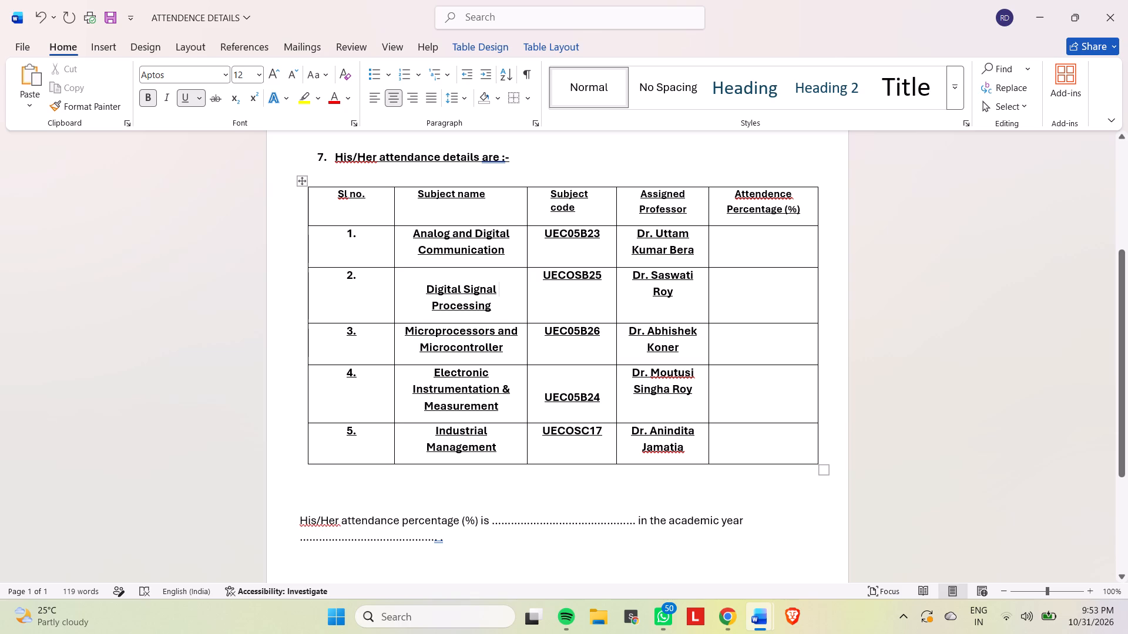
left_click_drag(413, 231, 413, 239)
Remove the underline from the five subject names in the attendance table, from Analog and Digital Communication to Industrial Management.
left_click_drag(413, 239, 478, 440)
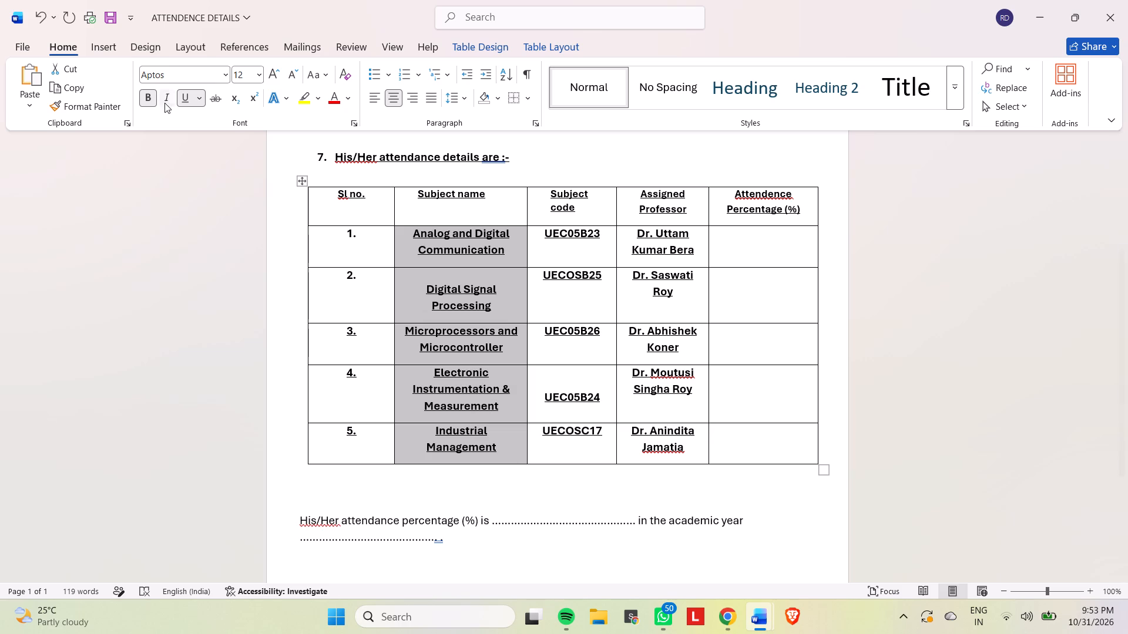
left_click(184, 99)
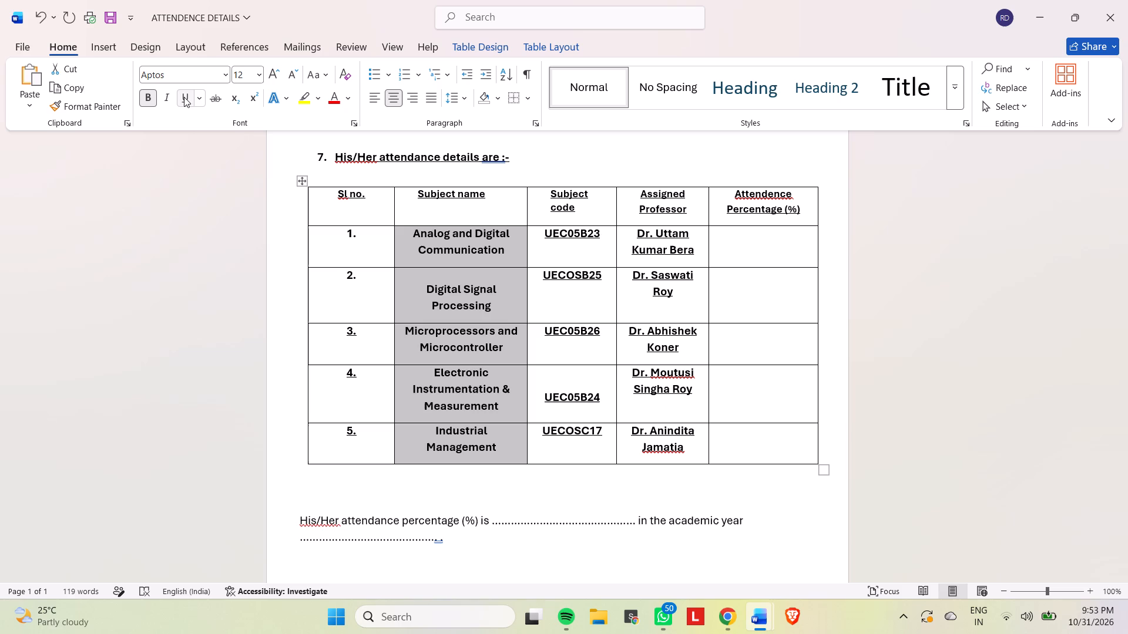
left_click(954, 323)
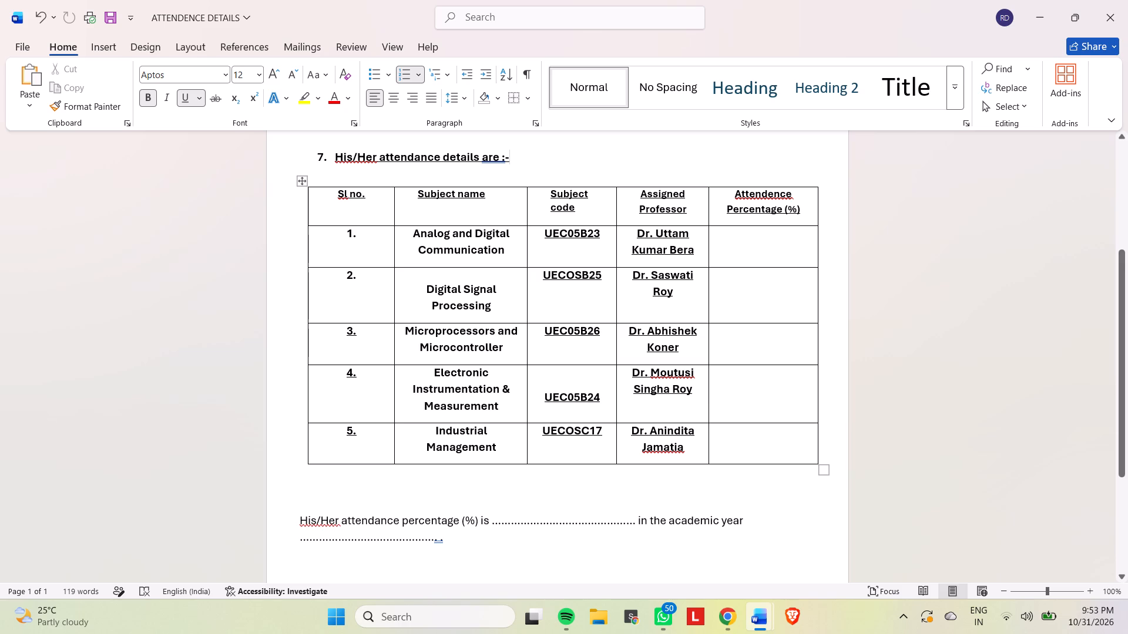
Delete "/Her" from the item 7 heading above the table so that it reads "His attendance details are :-".
scroll(409, 431, "down", 1)
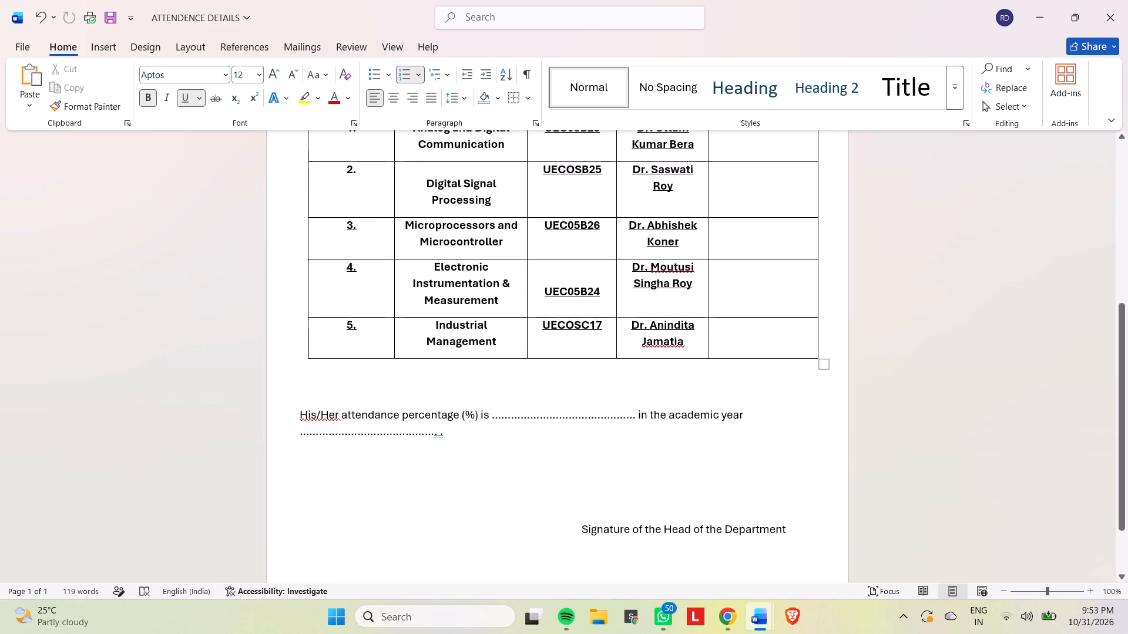
scroll(625, 435, "down", 1)
scroll(608, 414, "up", 5)
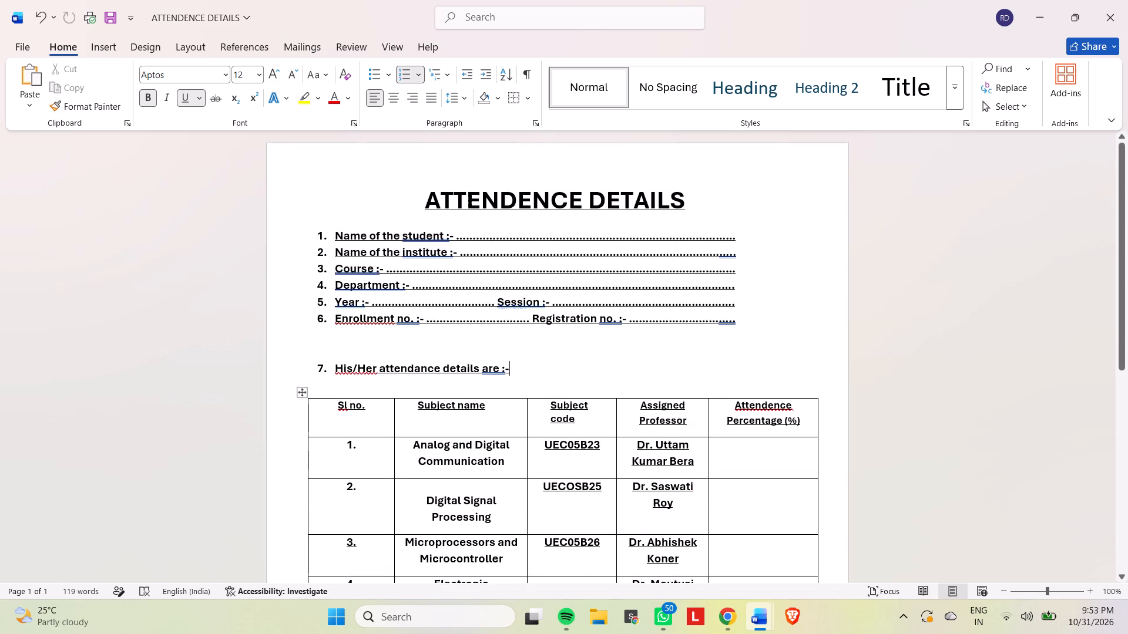
left_click(555, 362)
left_click(375, 368)
key("BackSpace")
key("BackSpace")
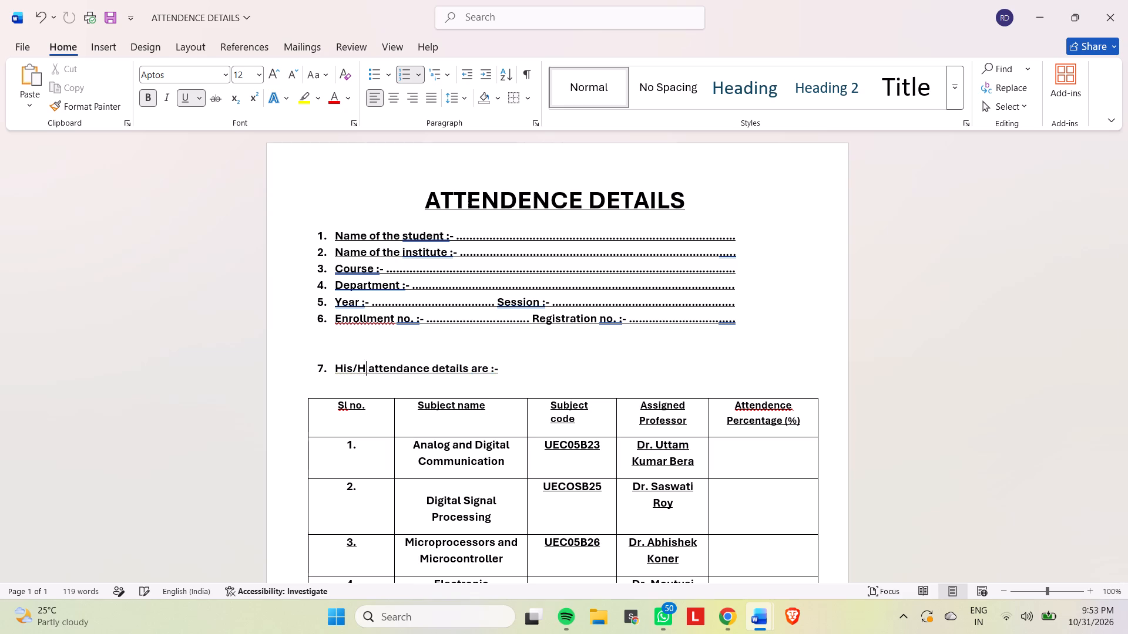
key("BackSpace")
key("BackSpace")
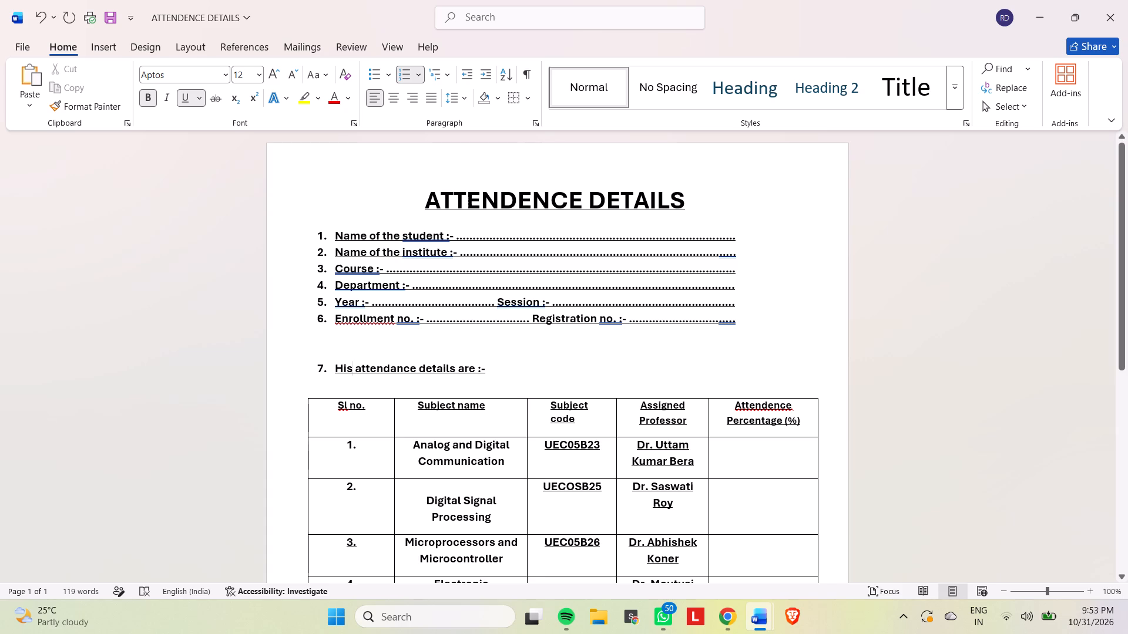
left_click(486, 349)
left_click(821, 306)
Select the five subject code cells in the attendance table, from UEC05B23 down to UECOSC17.
scroll(762, 383, "down", 1)
scroll(705, 350, "down", 1)
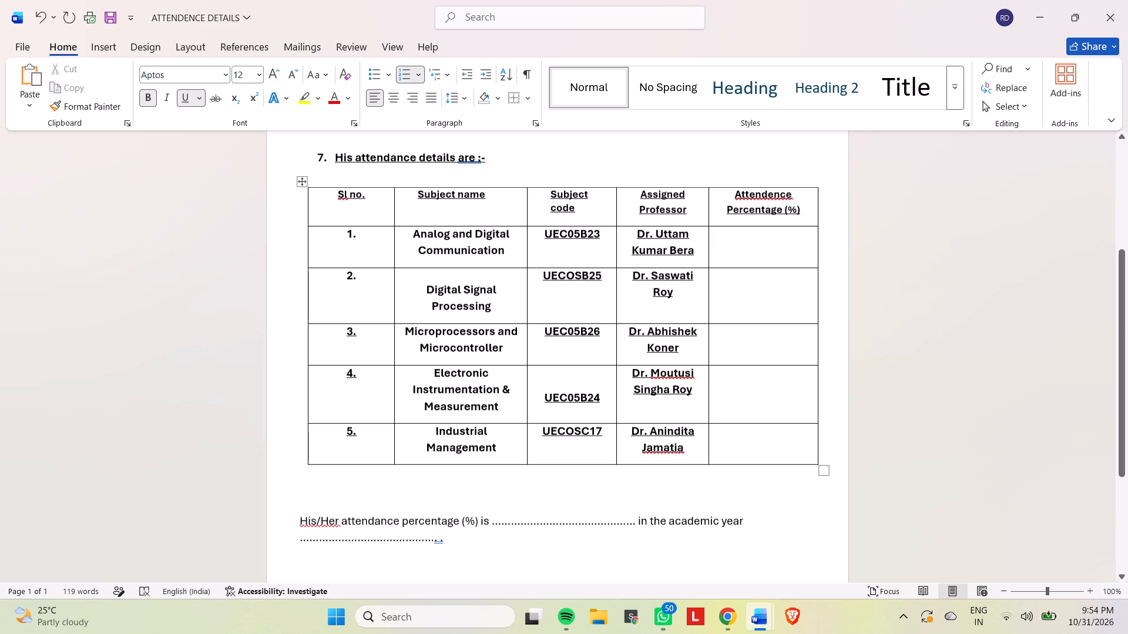
left_click(791, 197)
left_click(754, 252)
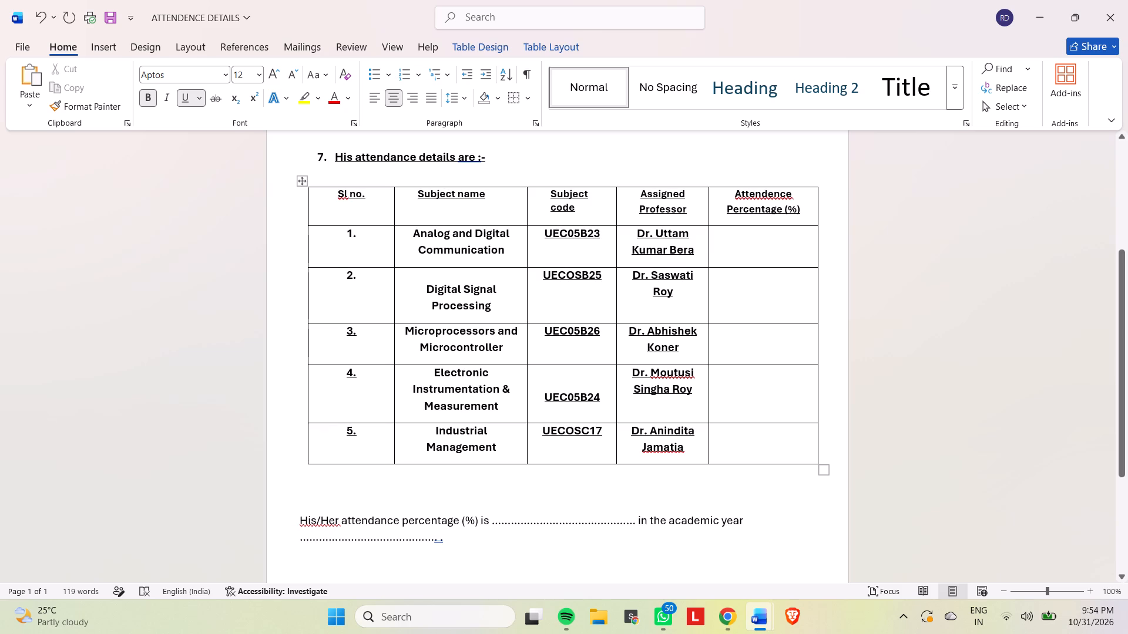
left_click(546, 273)
left_click_drag(542, 229, 544, 234)
left_click_drag(544, 234, 613, 443)
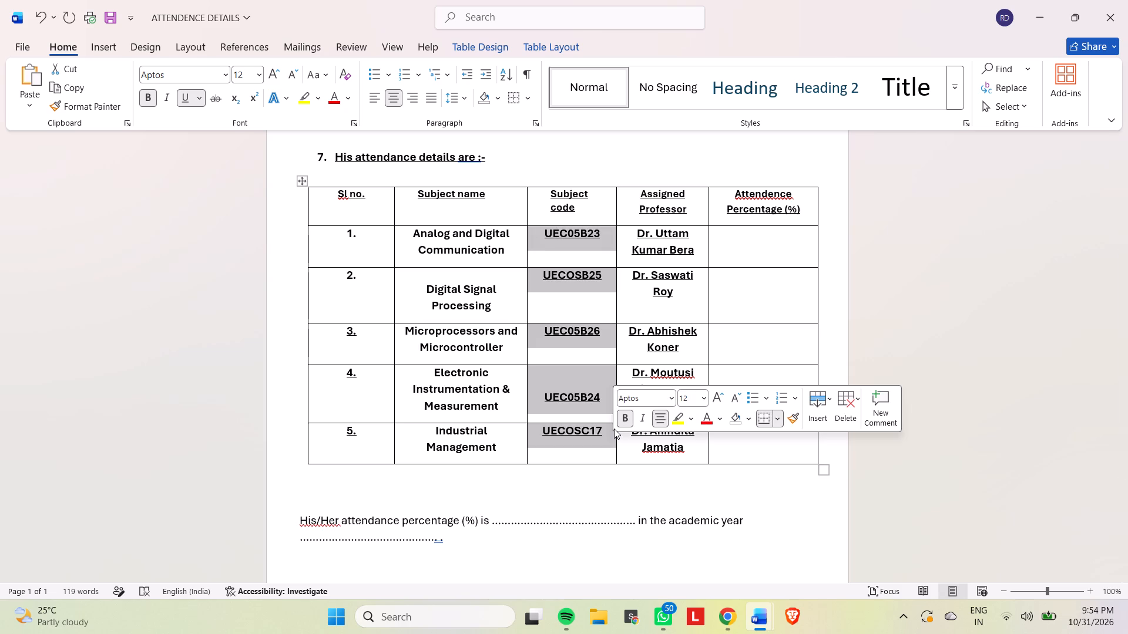
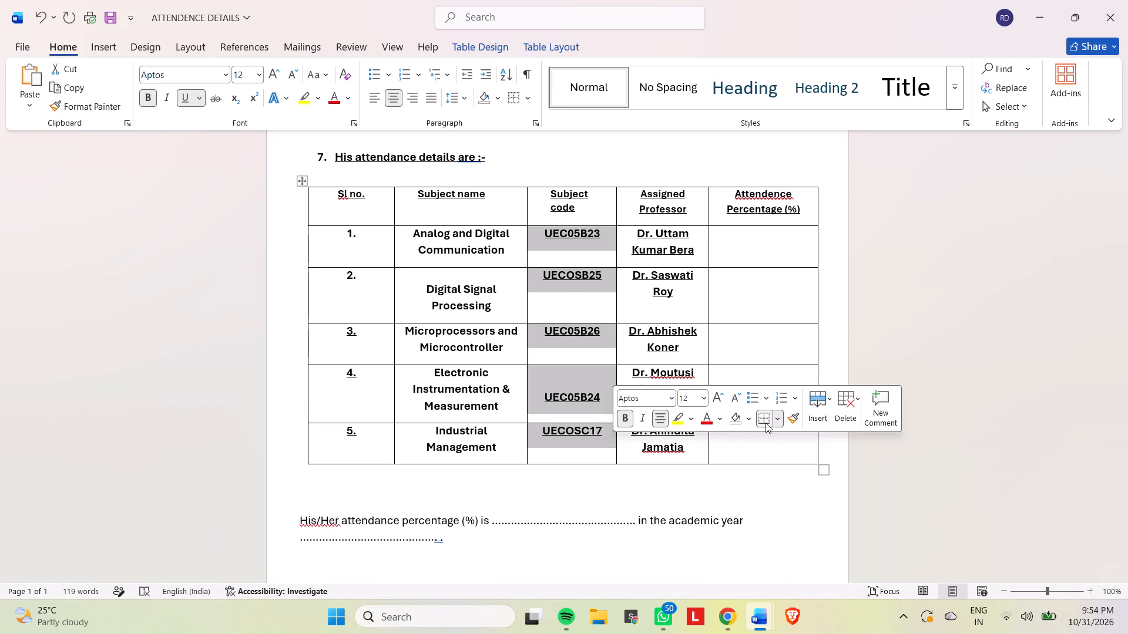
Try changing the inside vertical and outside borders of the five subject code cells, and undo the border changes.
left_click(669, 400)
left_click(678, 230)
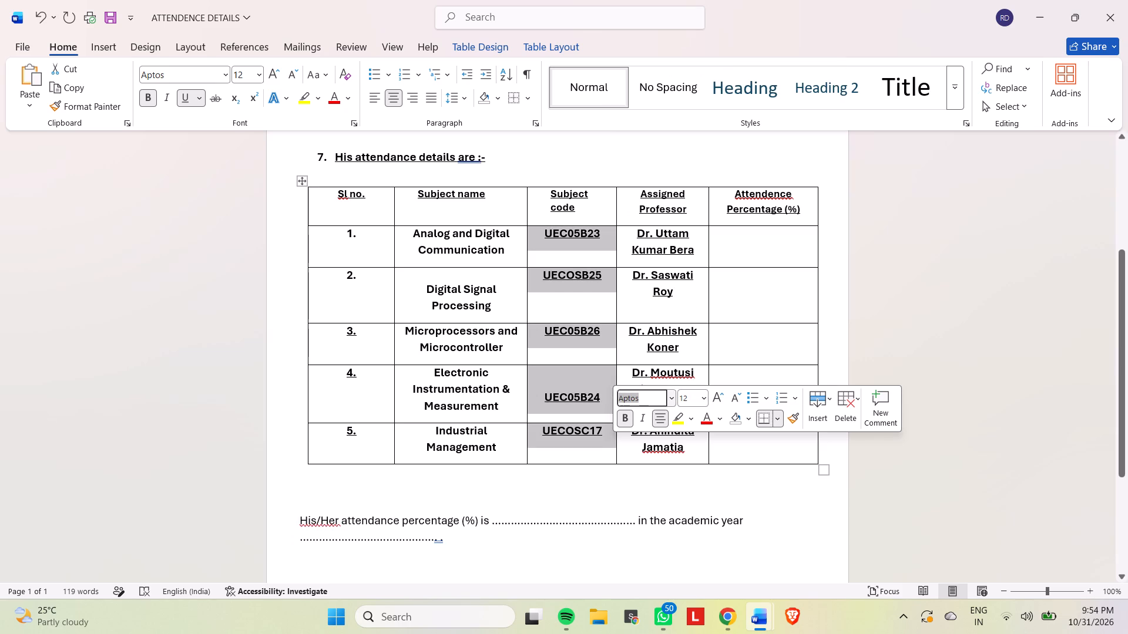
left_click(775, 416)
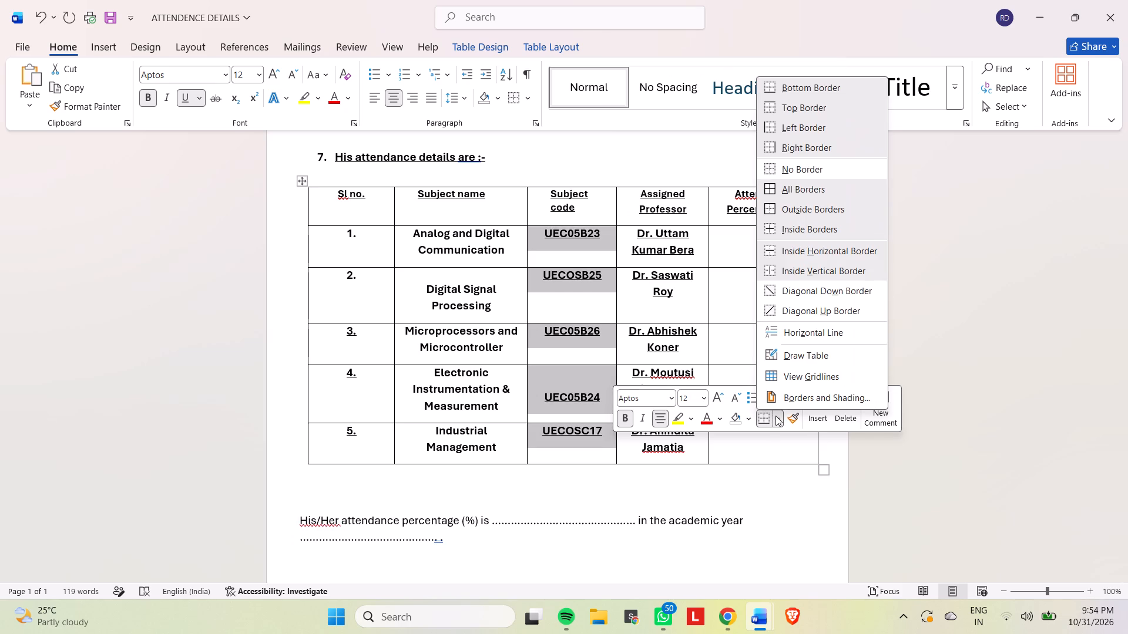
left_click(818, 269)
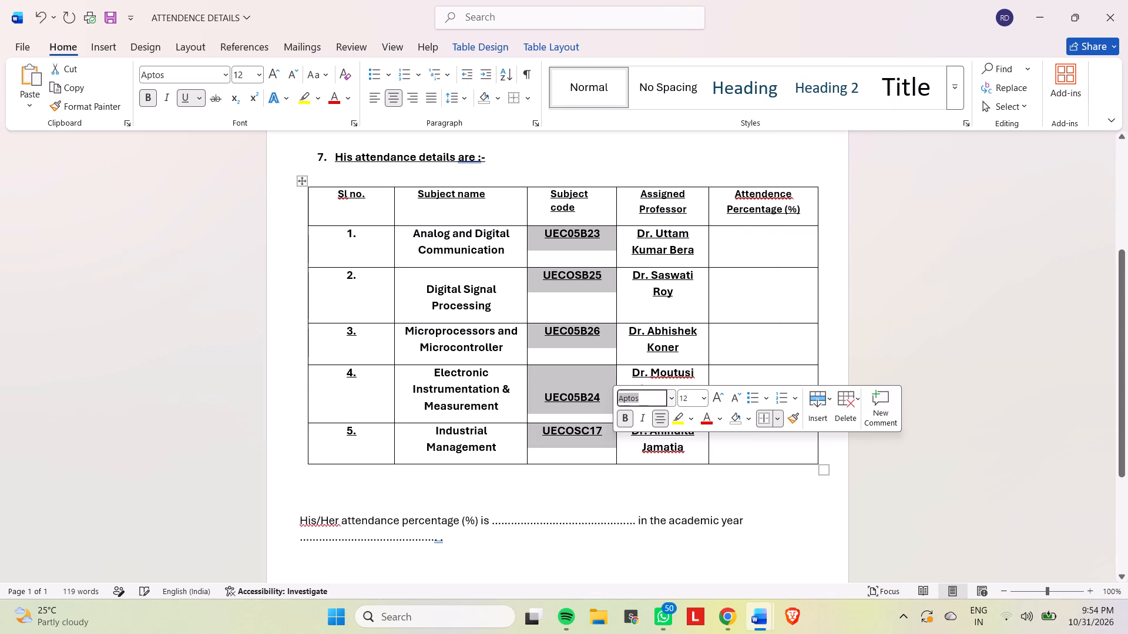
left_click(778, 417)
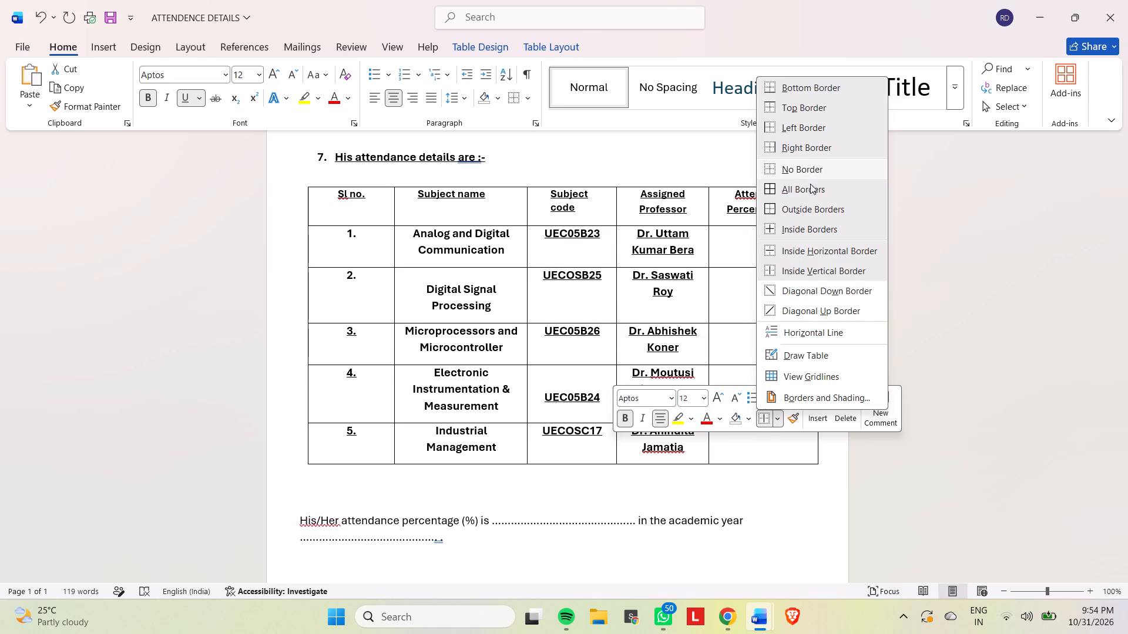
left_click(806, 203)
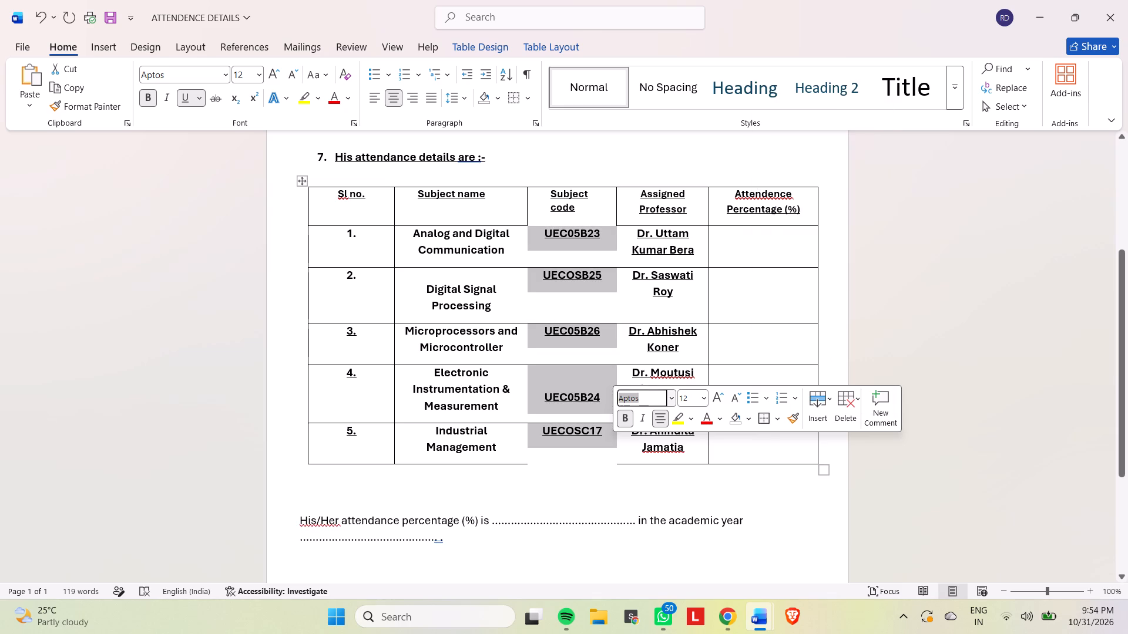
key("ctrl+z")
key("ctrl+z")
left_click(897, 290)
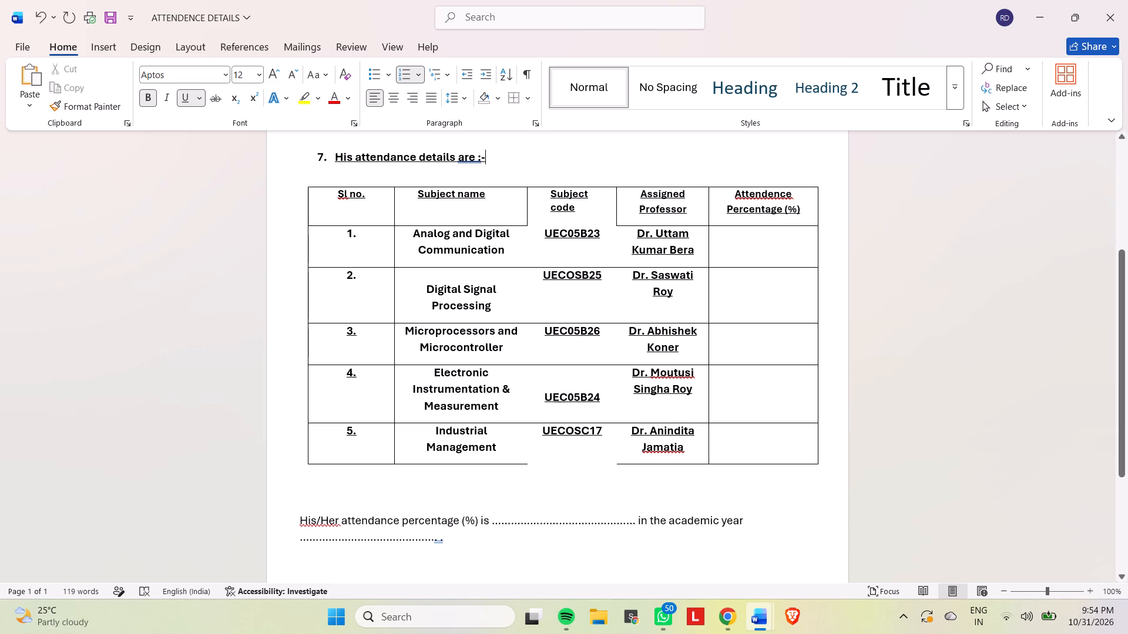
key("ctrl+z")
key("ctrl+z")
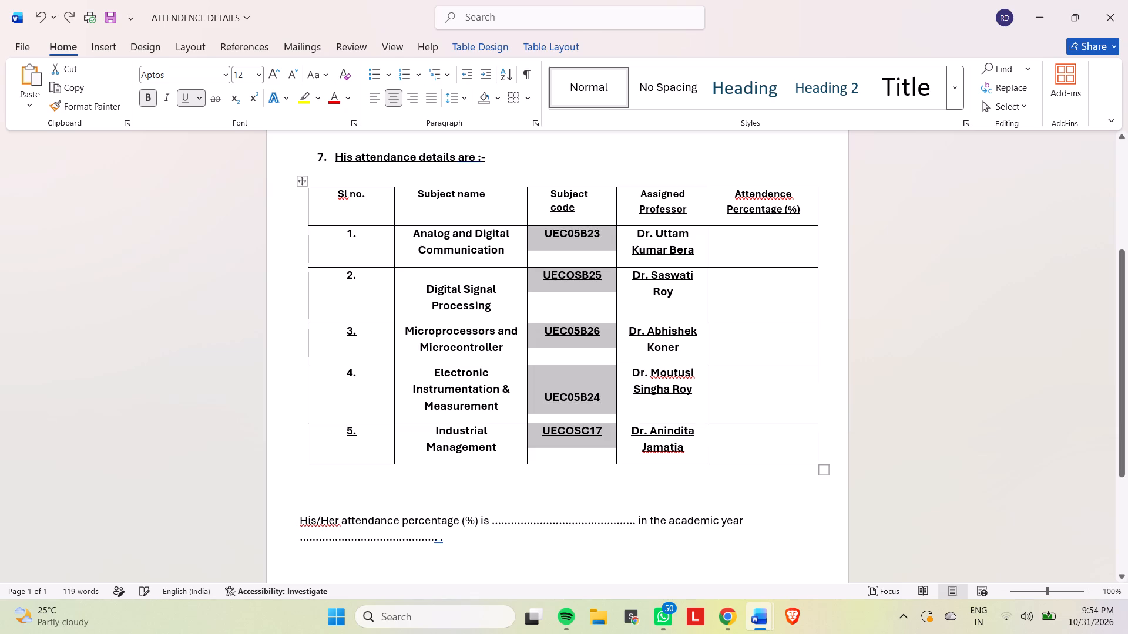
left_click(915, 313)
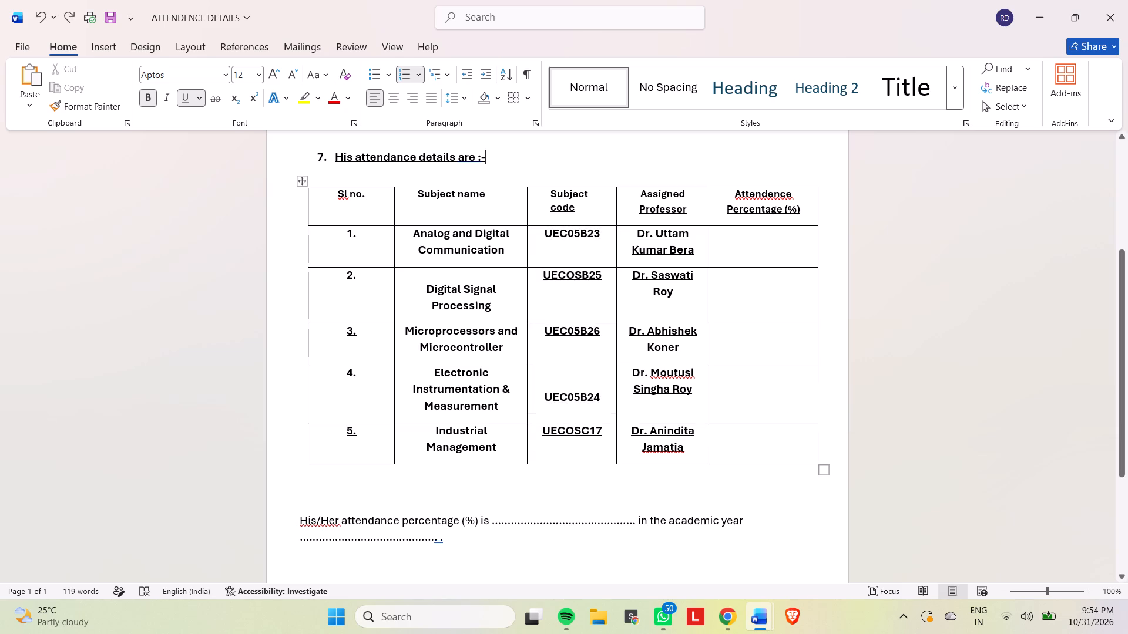
Insert a blank line above the codes UECOSB25 and UEC05B26 in rows 2 and 3 of the subject code column.
left_click(539, 273)
key("Return")
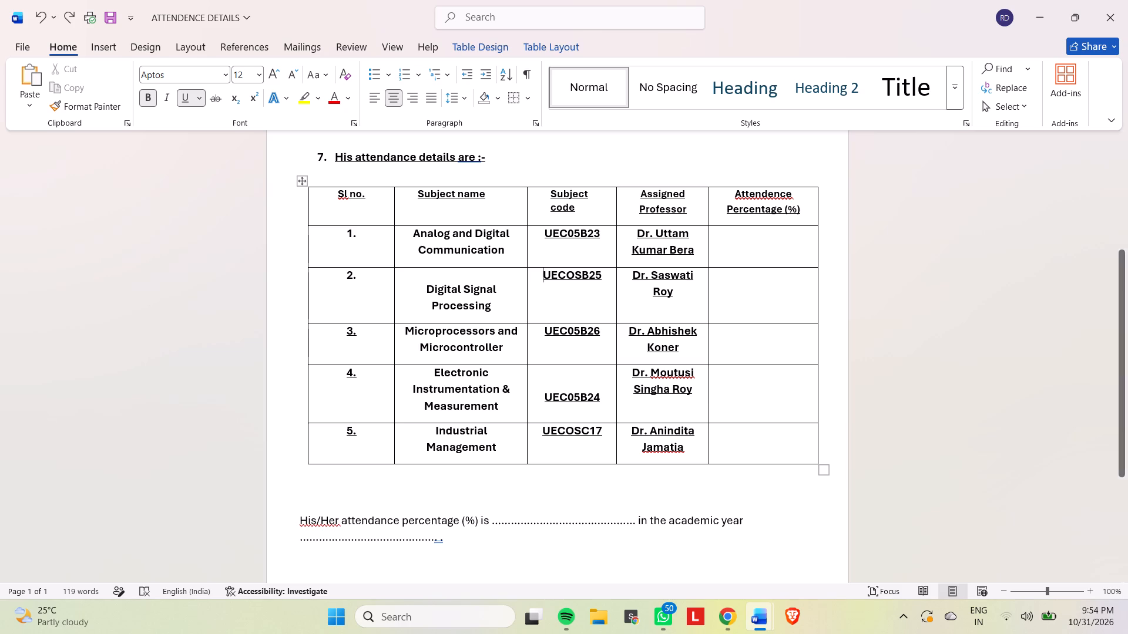
left_click(539, 335)
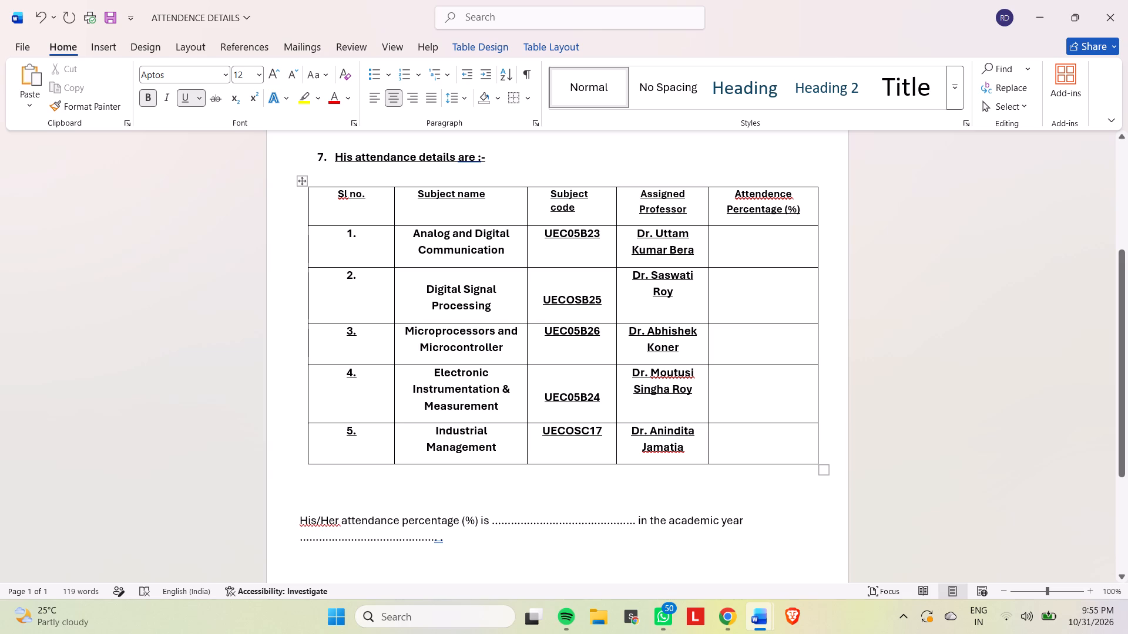
key("Return")
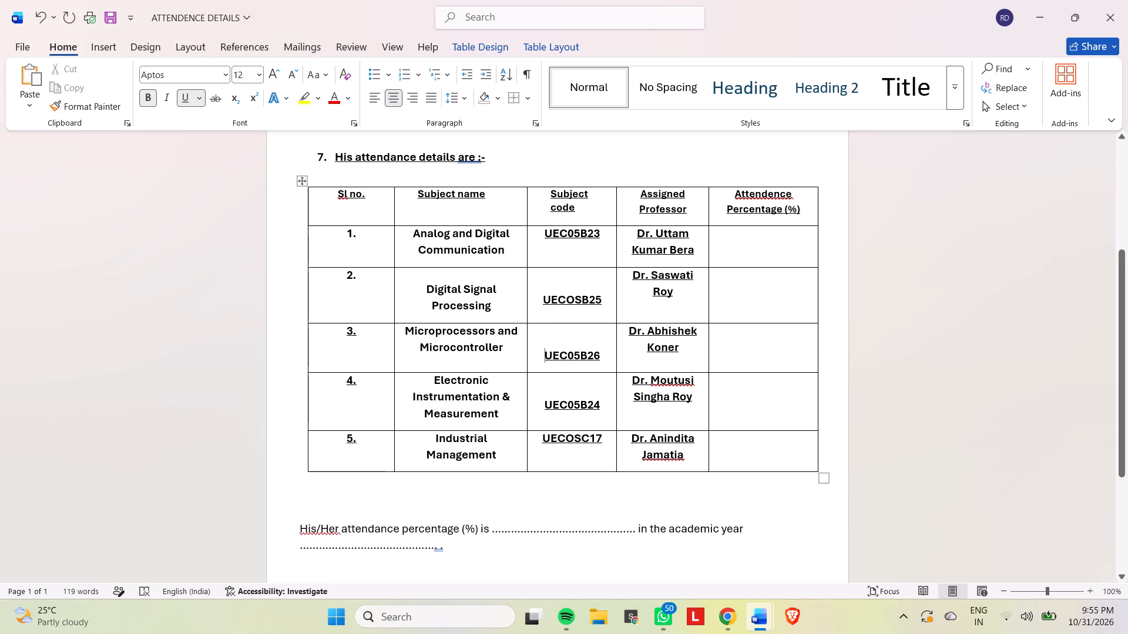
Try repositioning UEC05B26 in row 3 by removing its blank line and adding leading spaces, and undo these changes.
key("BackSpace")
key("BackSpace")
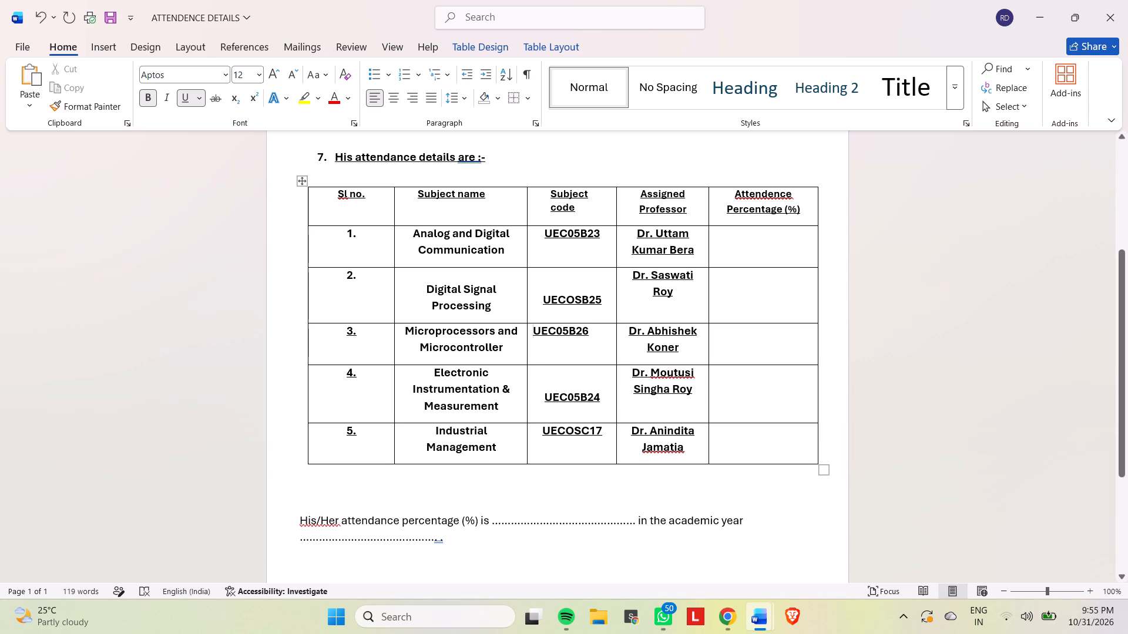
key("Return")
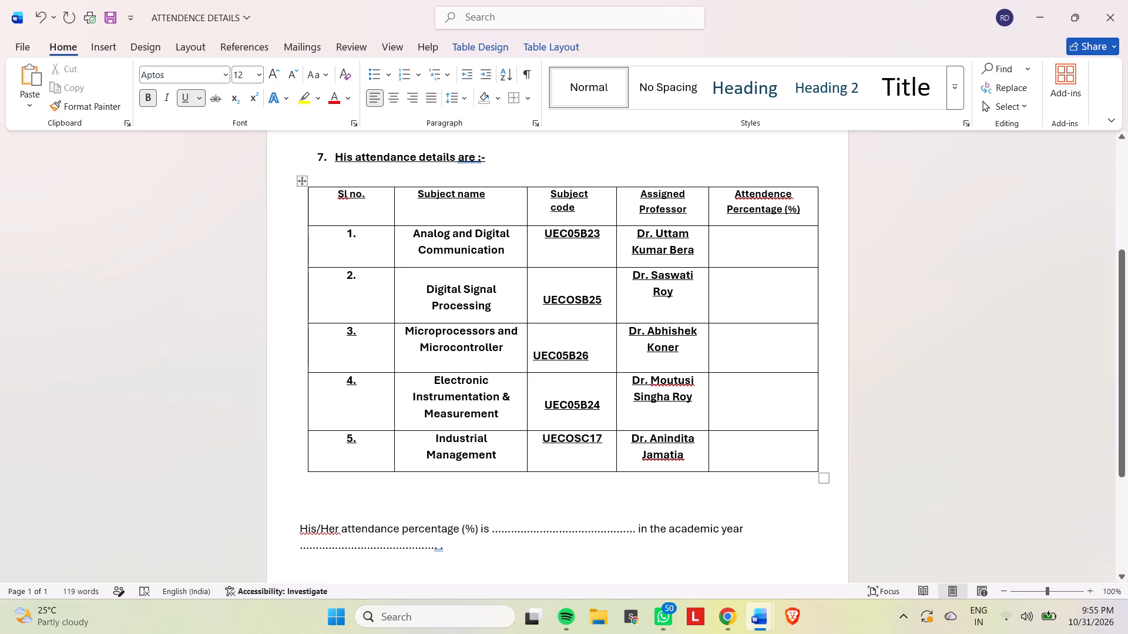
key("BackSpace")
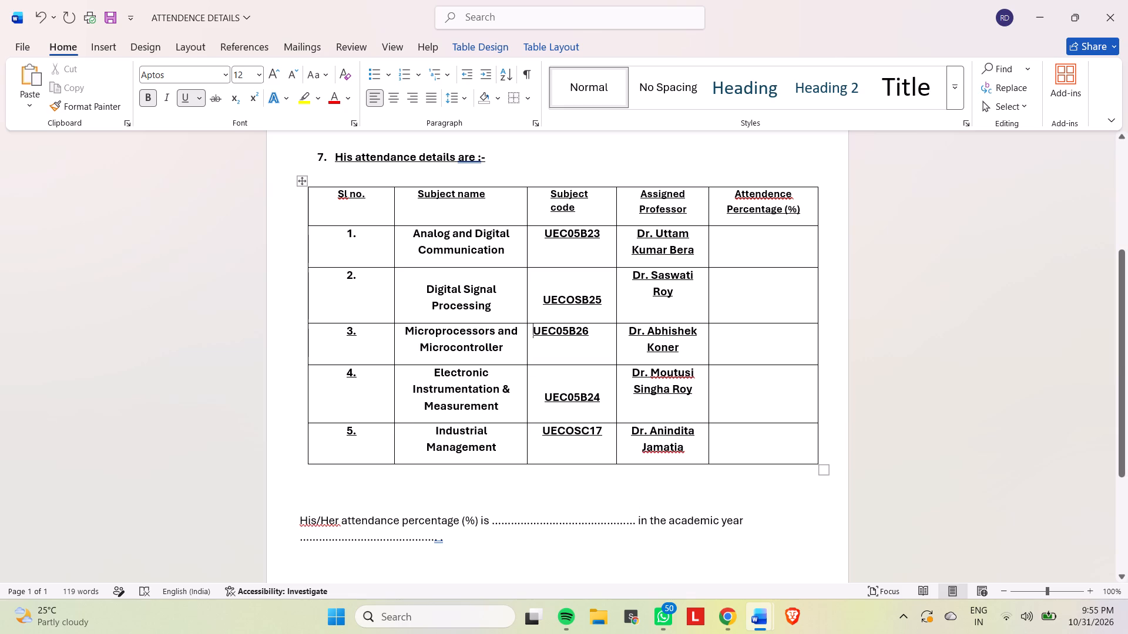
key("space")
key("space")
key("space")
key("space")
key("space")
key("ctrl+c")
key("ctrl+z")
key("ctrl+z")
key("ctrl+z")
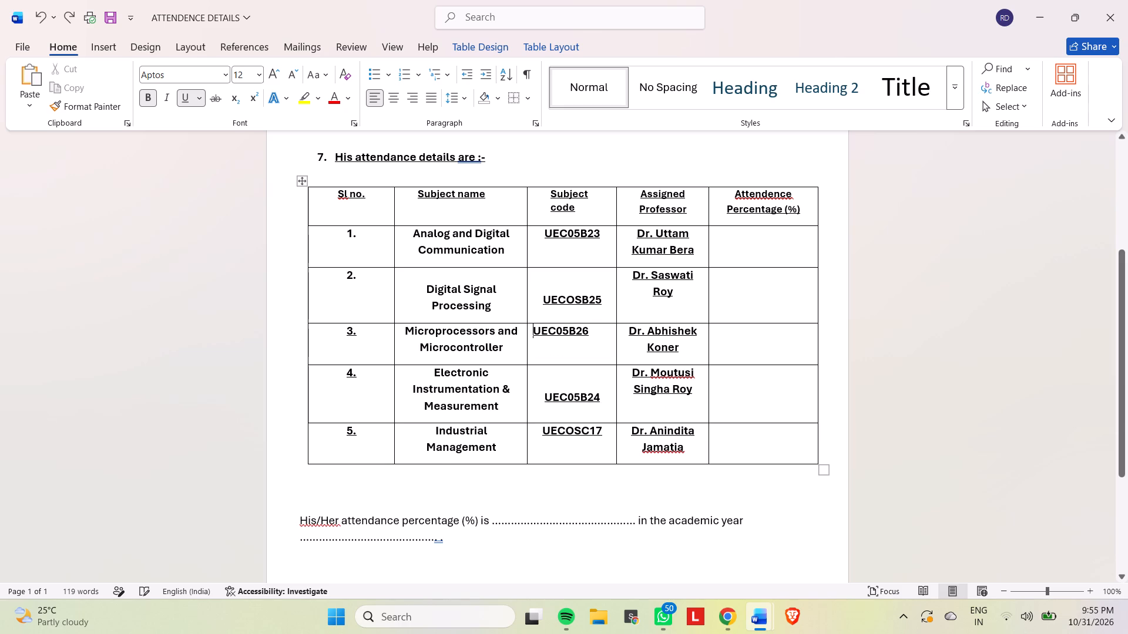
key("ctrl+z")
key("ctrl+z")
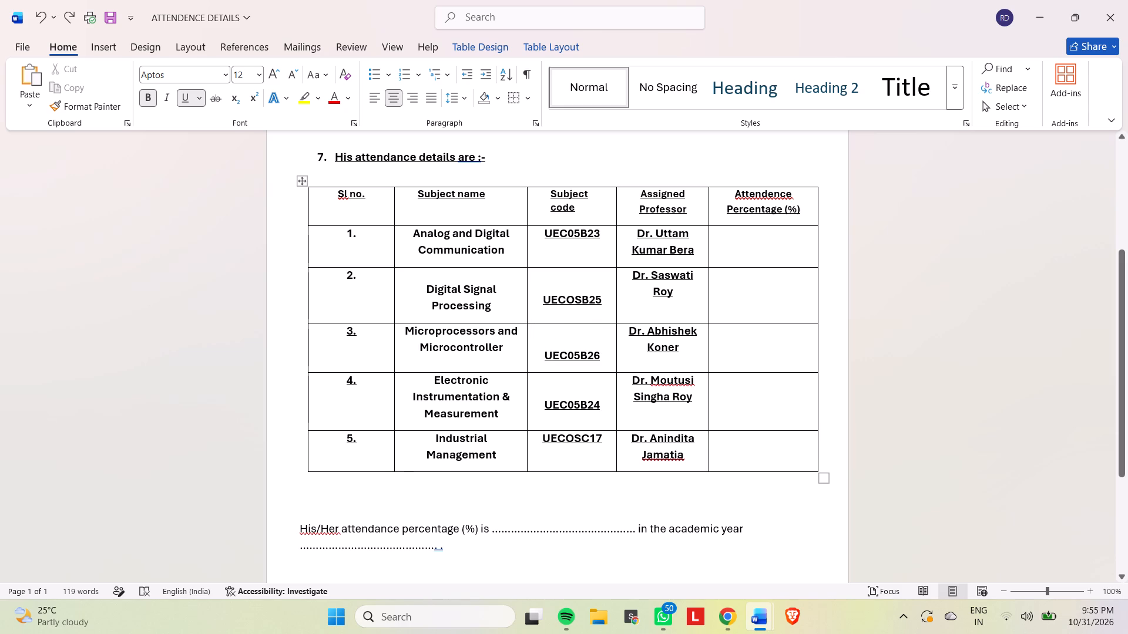
Remove the underline from the five subject codes in the attendance table, from UEC05B23 down to UECOSC17.
left_click_drag(539, 231, 566, 317)
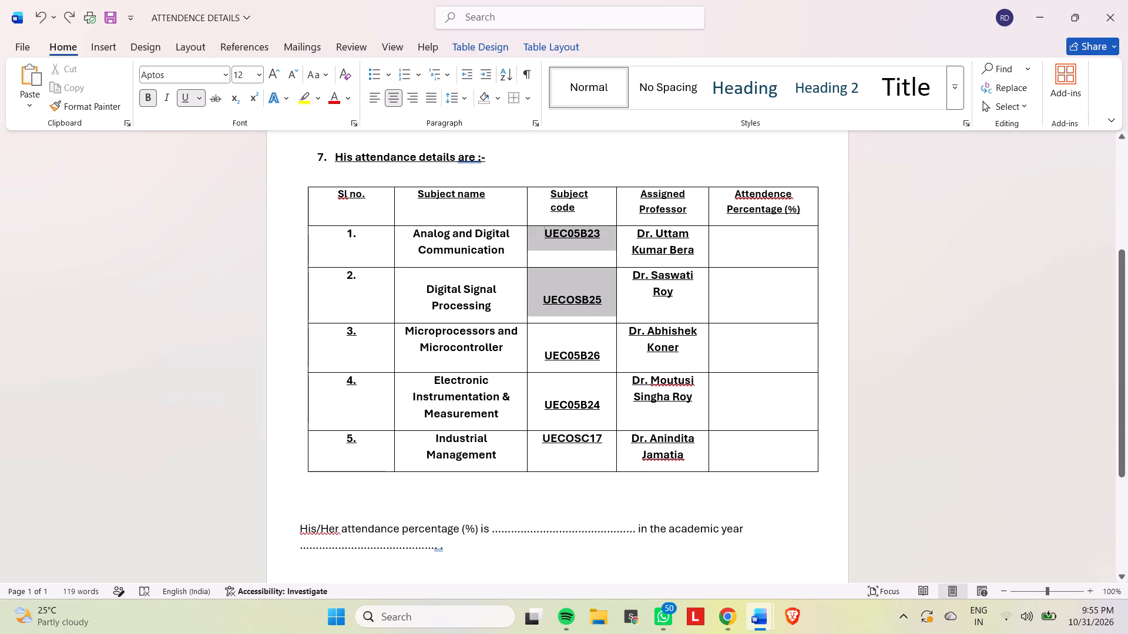
left_click_drag(566, 317, 603, 472)
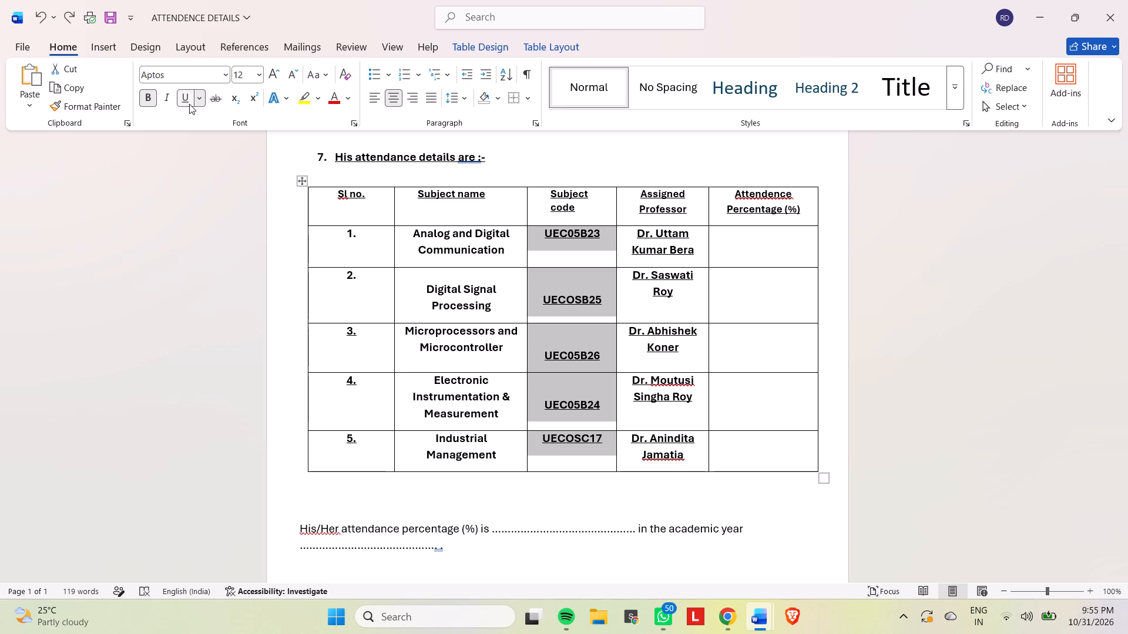
left_click(187, 99)
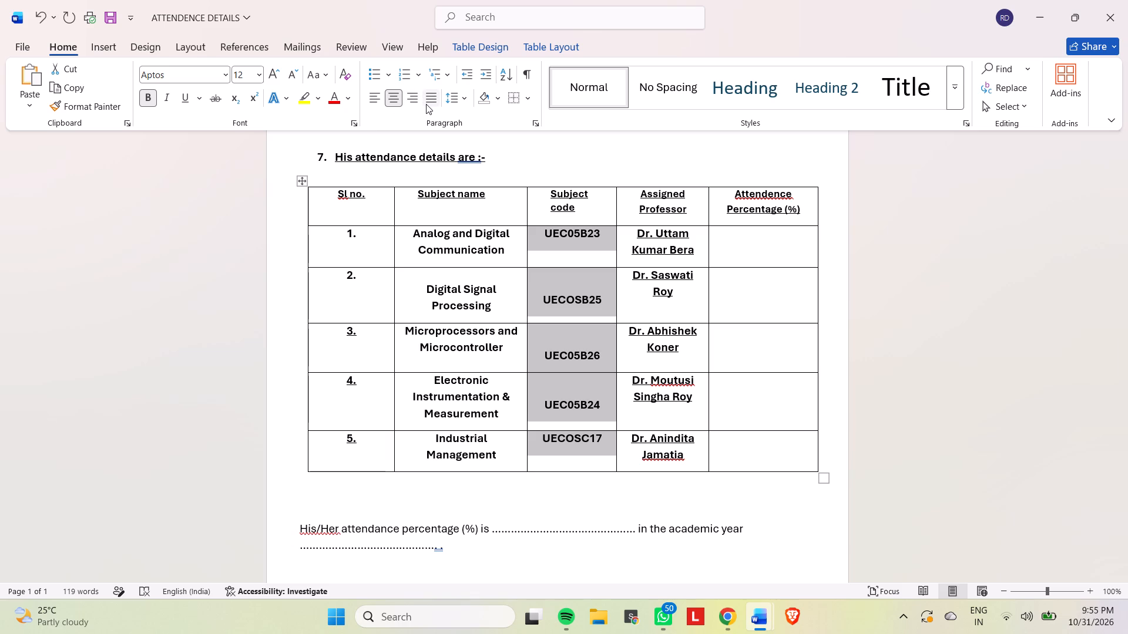
Set the line spacing of the five subject code cells to 1.5.
left_click(461, 99)
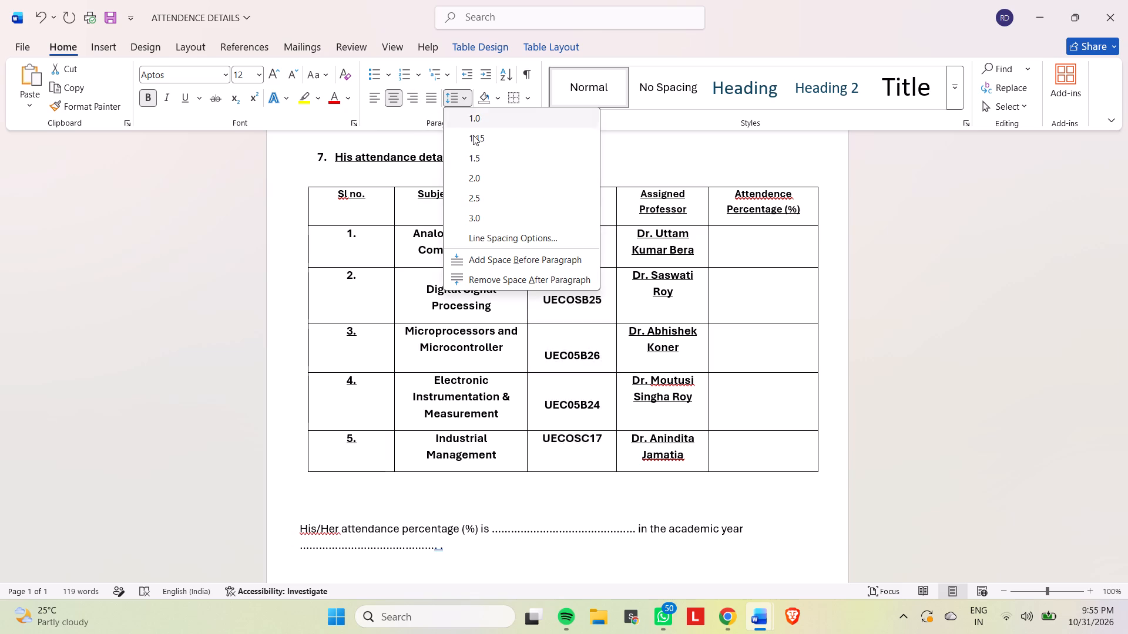
left_click(471, 161)
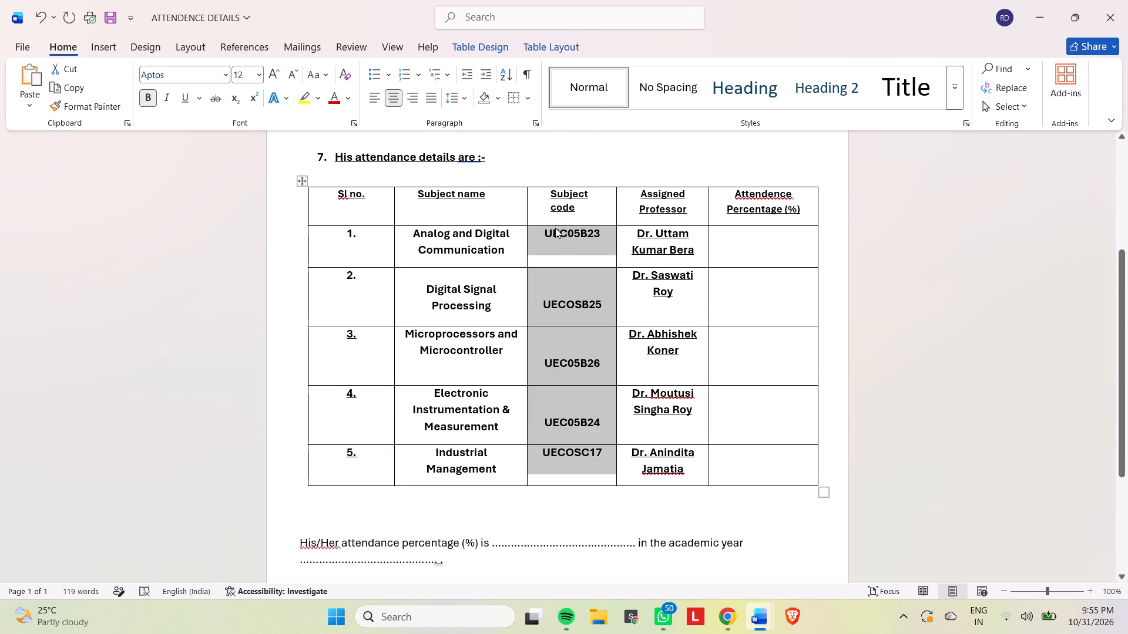
left_click(935, 340)
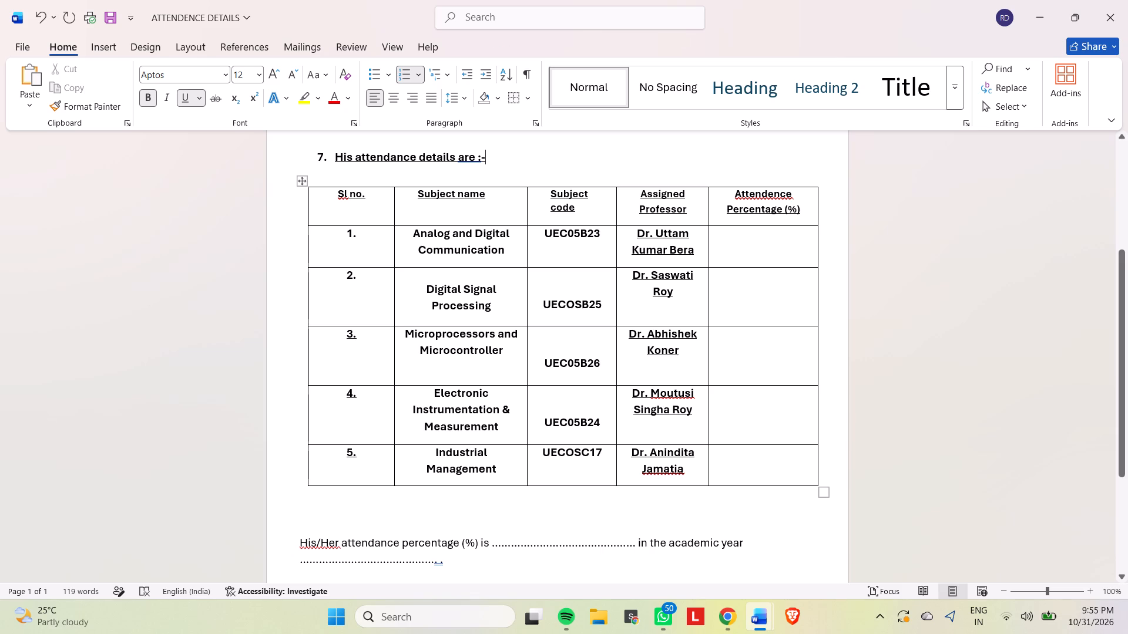
Set the line spacing of the item 7 heading "His attendance details are :-" to 1.15.
left_click(456, 98)
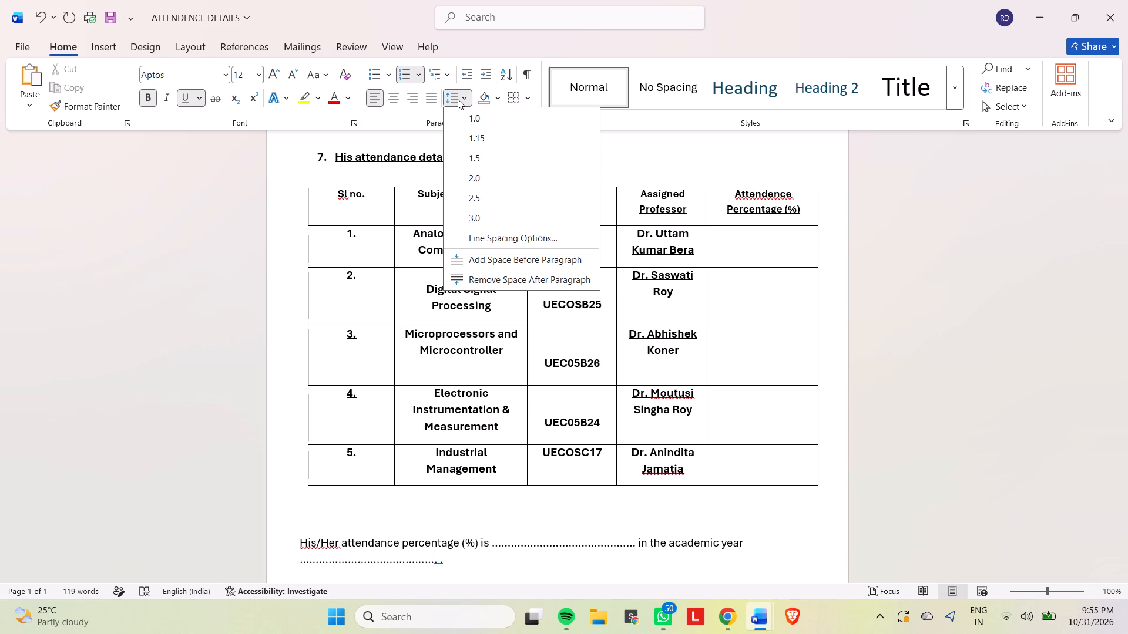
left_click(476, 143)
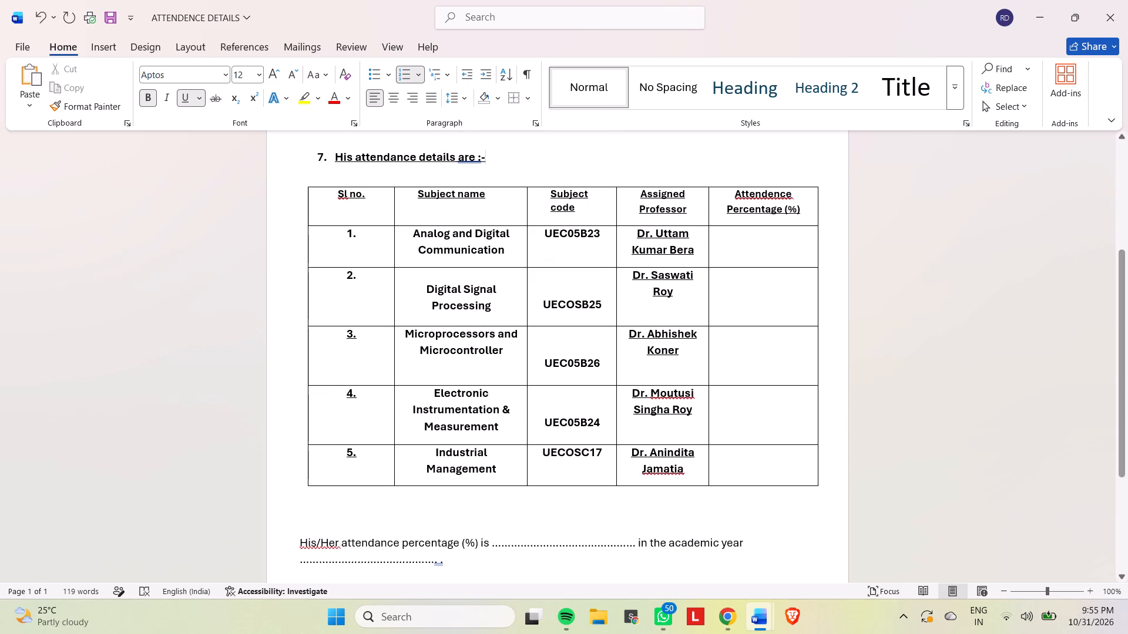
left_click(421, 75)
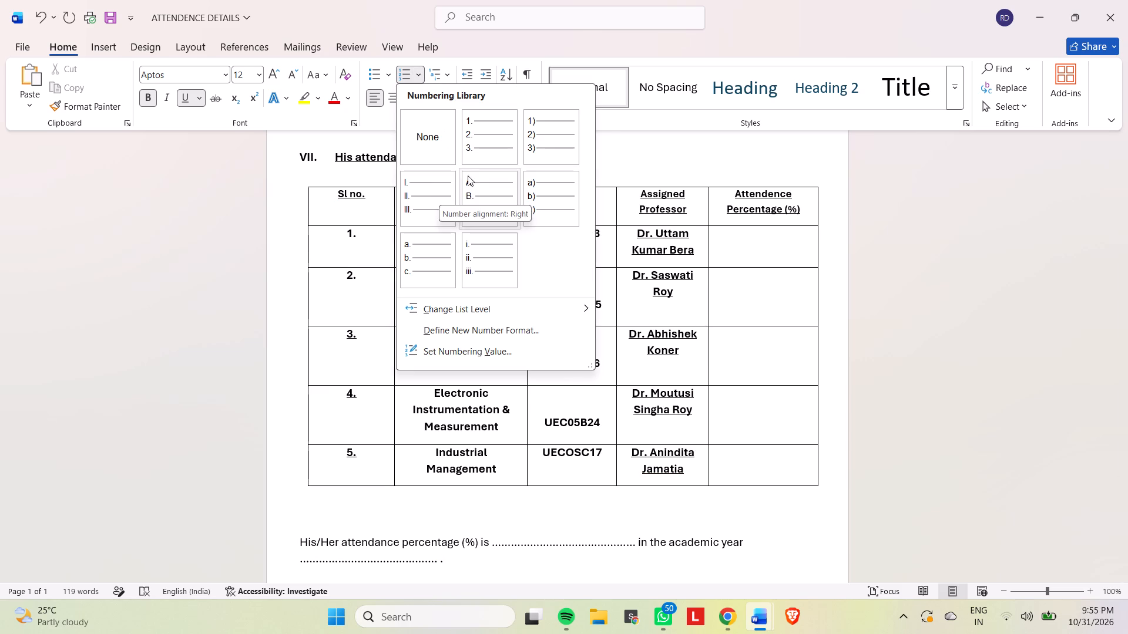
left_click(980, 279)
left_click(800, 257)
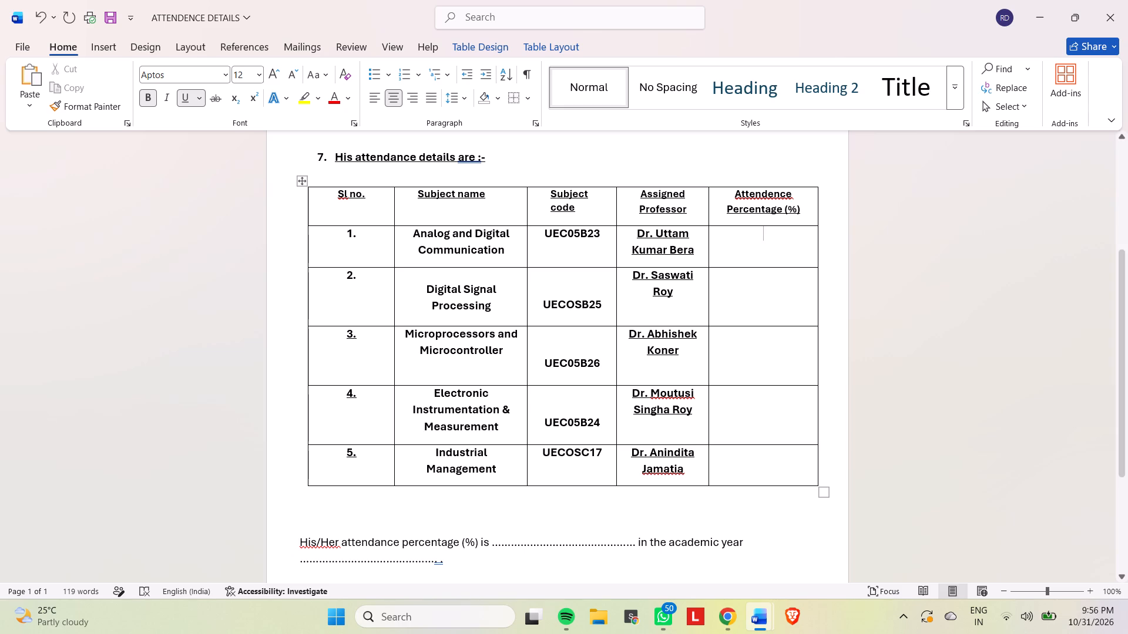
Replace the assigned professor's name in row 1, Analog and Digital Communication, with the new professor's name, keeping the "Dr." title.
left_click(694, 252)
left_click(694, 252)
key("BackSpace")
key("BackSpace")
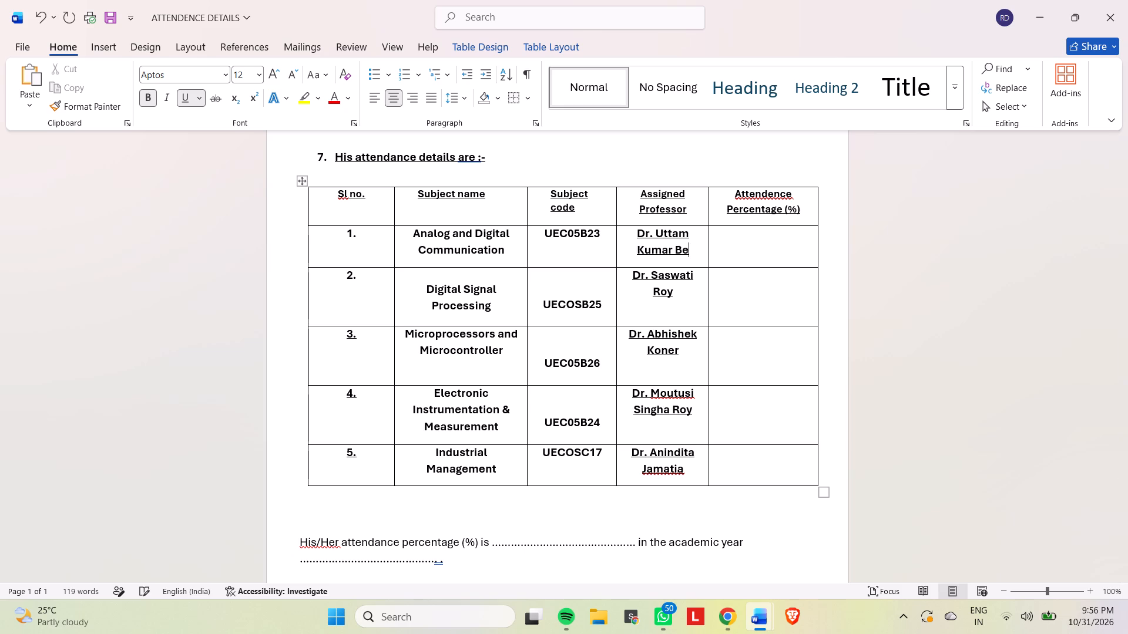
key("BackSpace")
key("BackSpace")
key("BackSpace")
key("BackSpace")
key("BackSpace")
key("BackSpace")
key("BackSpace")
key("BackSpace")
key("BackSpace")
key("BackSpace")
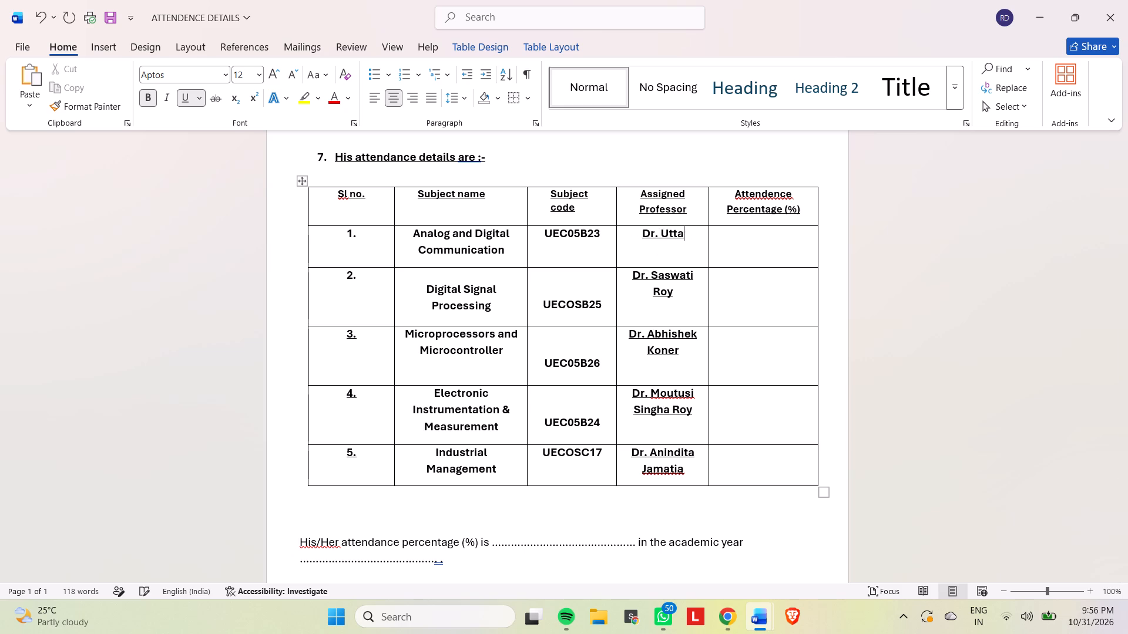
key("BackSpace")
key("BackSpace")
key("BackSpace")
key("BackSpace")
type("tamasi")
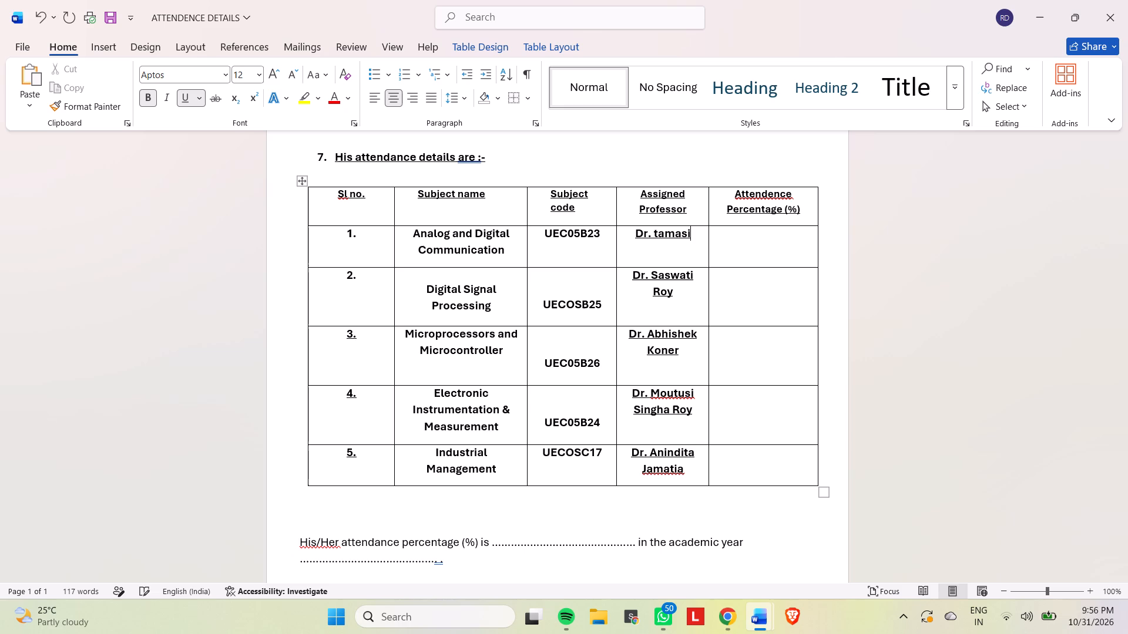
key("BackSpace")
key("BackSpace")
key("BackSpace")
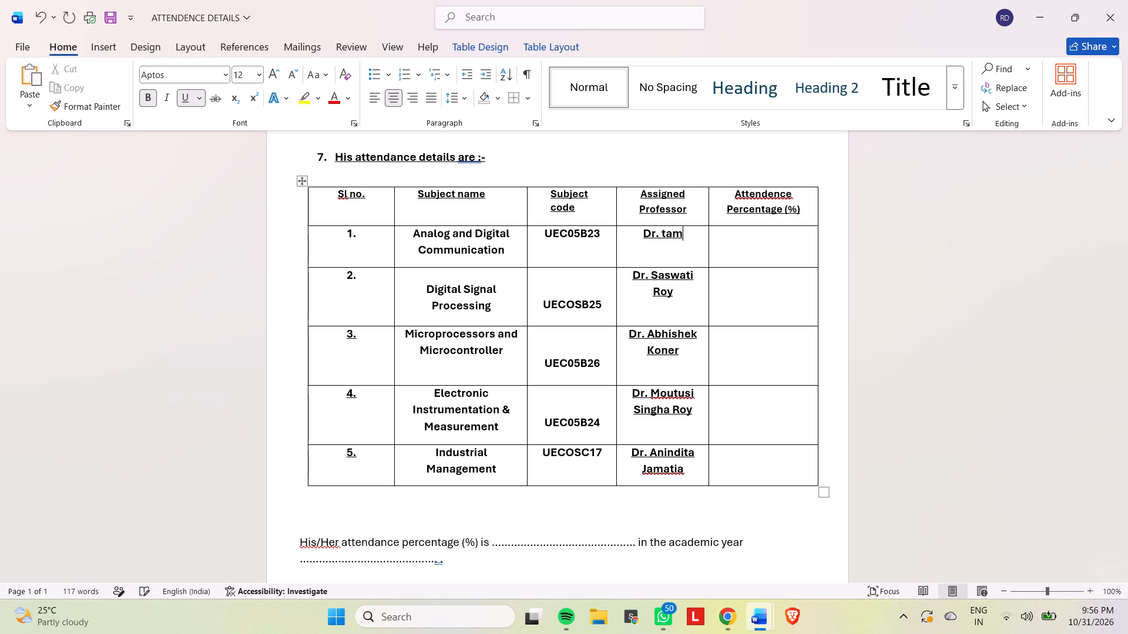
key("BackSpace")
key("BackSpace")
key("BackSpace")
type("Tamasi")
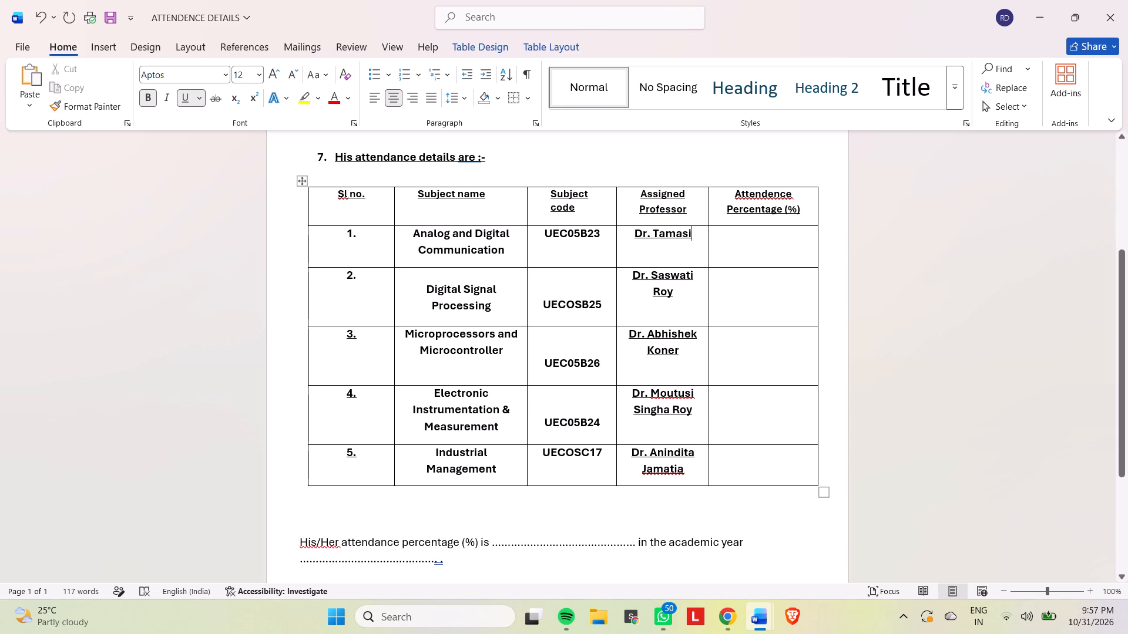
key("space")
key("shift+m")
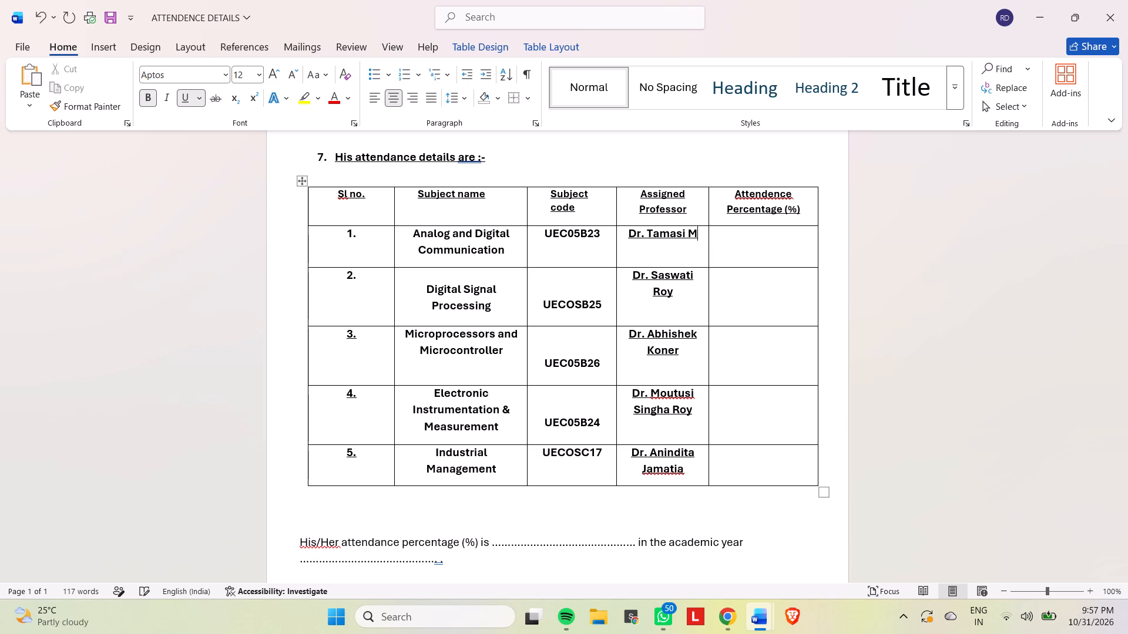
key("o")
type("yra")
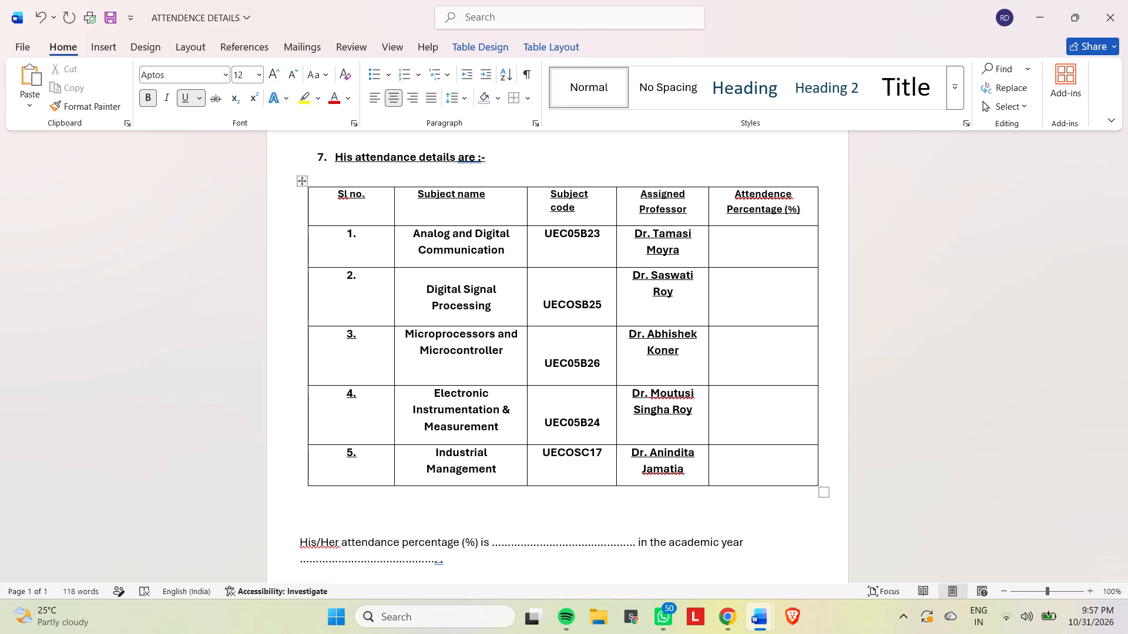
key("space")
Replace the assigned professor's name in row 2, Digital Signal Processing, with the new professor's name, keeping the "Dr." title.
left_click(680, 292)
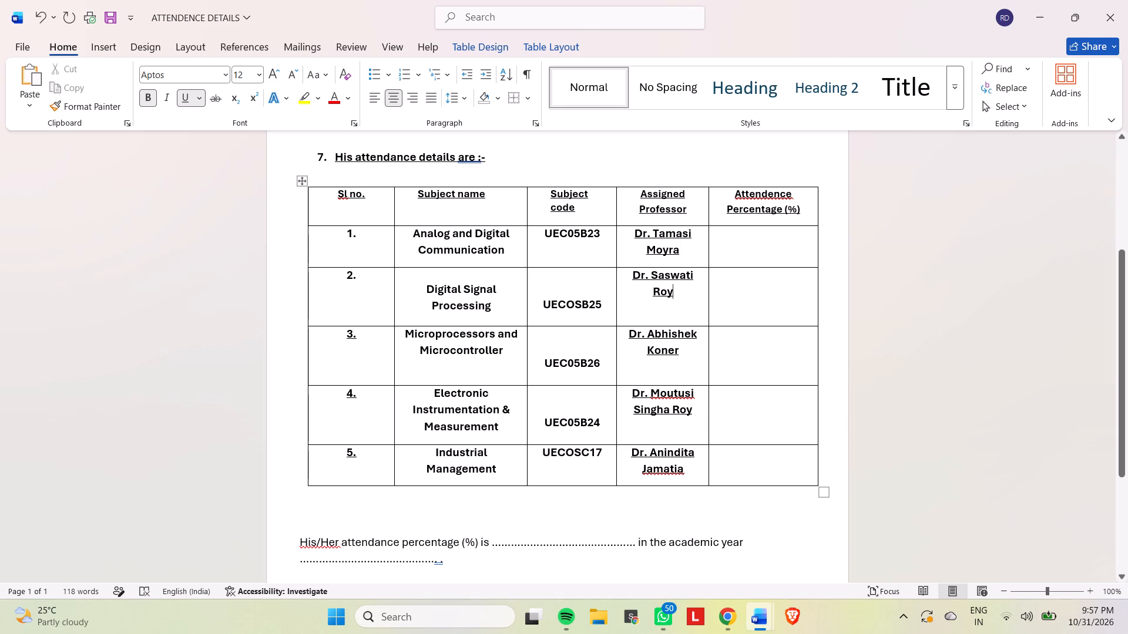
left_click(690, 296)
left_click(690, 296)
key("BackSpace")
key("BackSpace")
key("BackSpace")
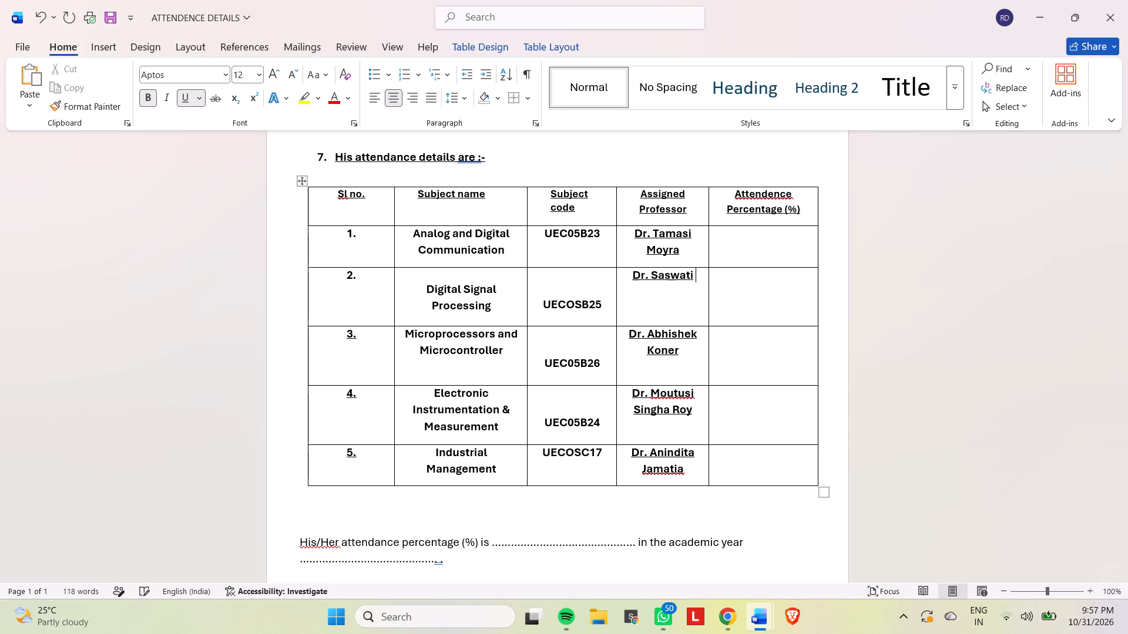
key("BackSpace")
key("BackSpace")
key("BackSpace")
key("BackSpace")
key("BackSpace")
key("BackSpace")
key("BackSpace")
key("BackSpace")
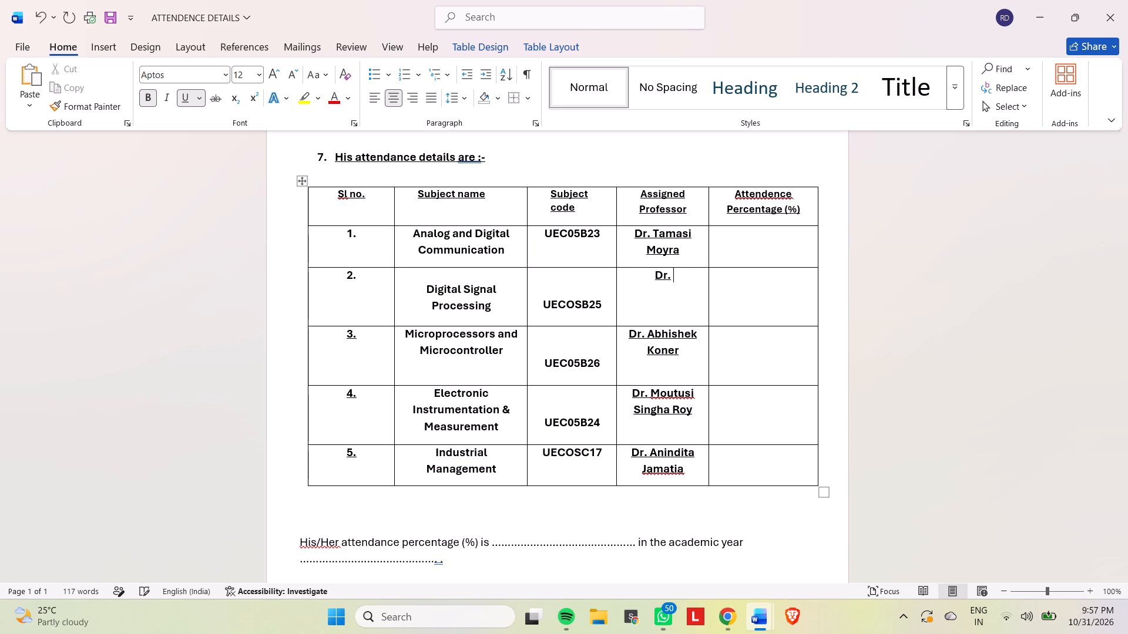
left_click(691, 292)
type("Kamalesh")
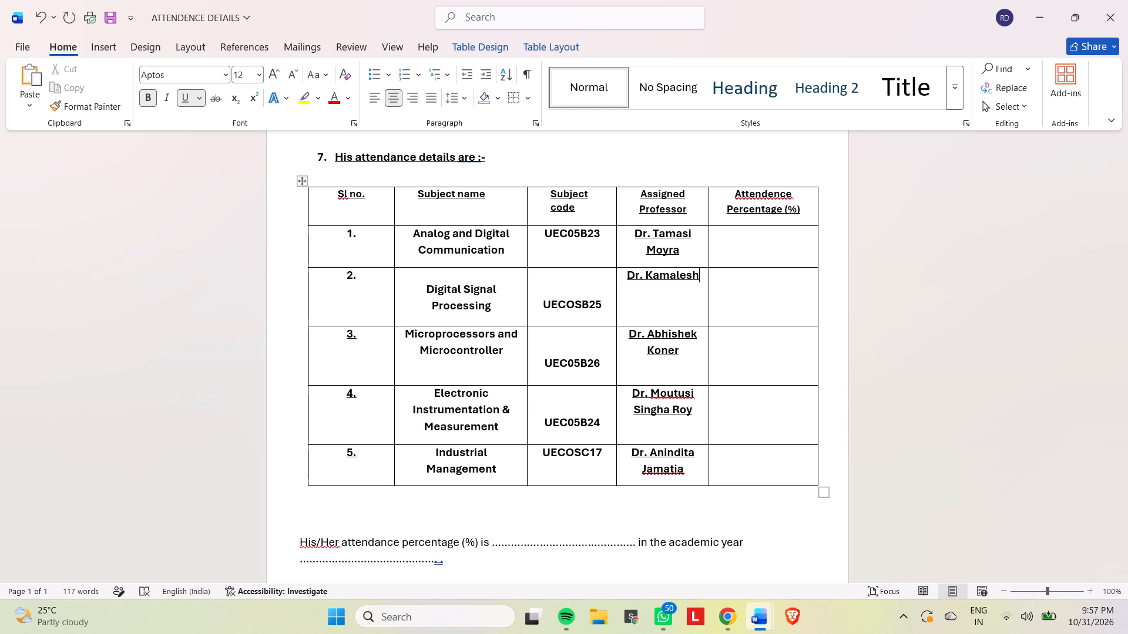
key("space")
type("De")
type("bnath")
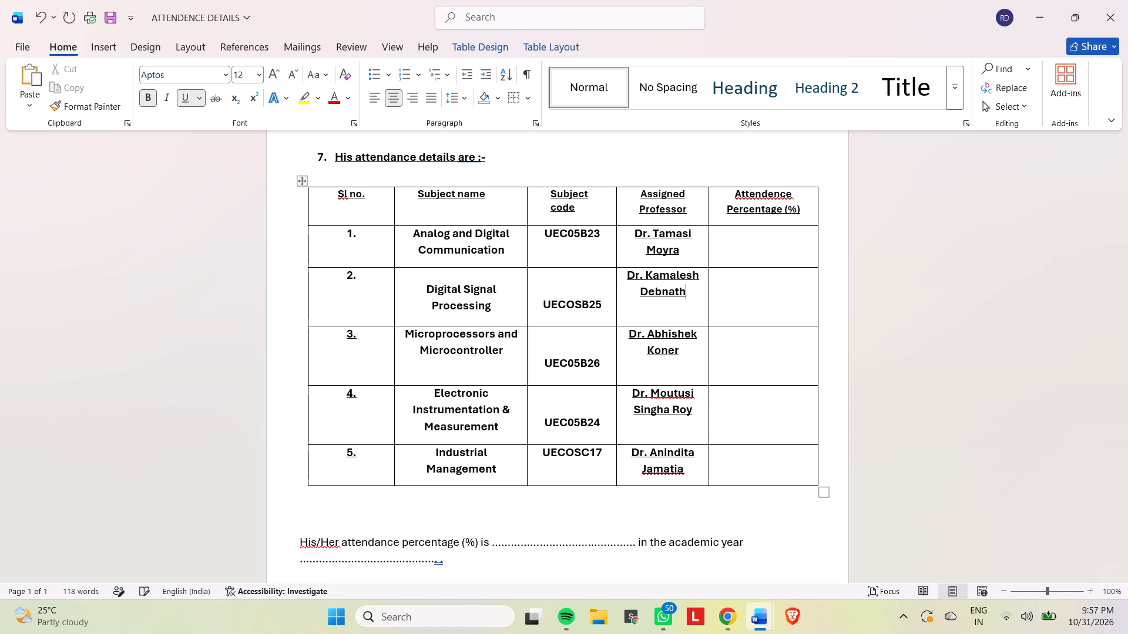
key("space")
Replace the assigned professor's name in row 3, Microprocessors and Microcontroller, with the new professor's name, keeping the "Dr." title.
left_click(680, 353)
left_click(680, 353)
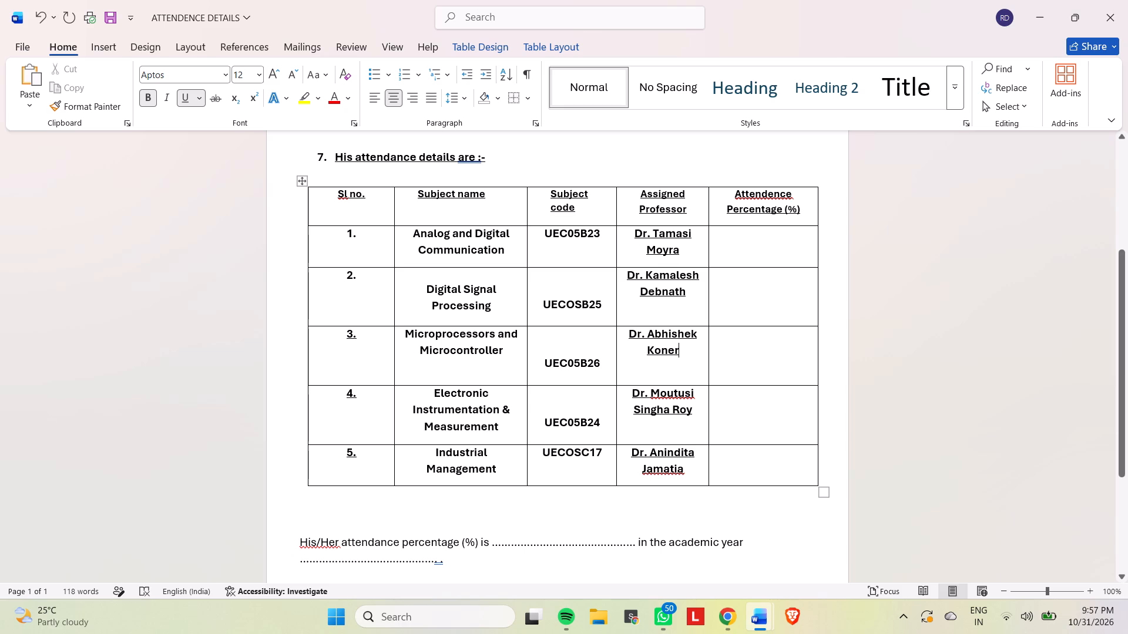
key("BackSpace")
key("BackSpace")
key("BackSpace")
key("BackSpace")
key("BackSpace")
key("BackSpace")
key("BackSpace")
key("BackSpace")
key("BackSpace")
key("BackSpace")
key("BackSpace")
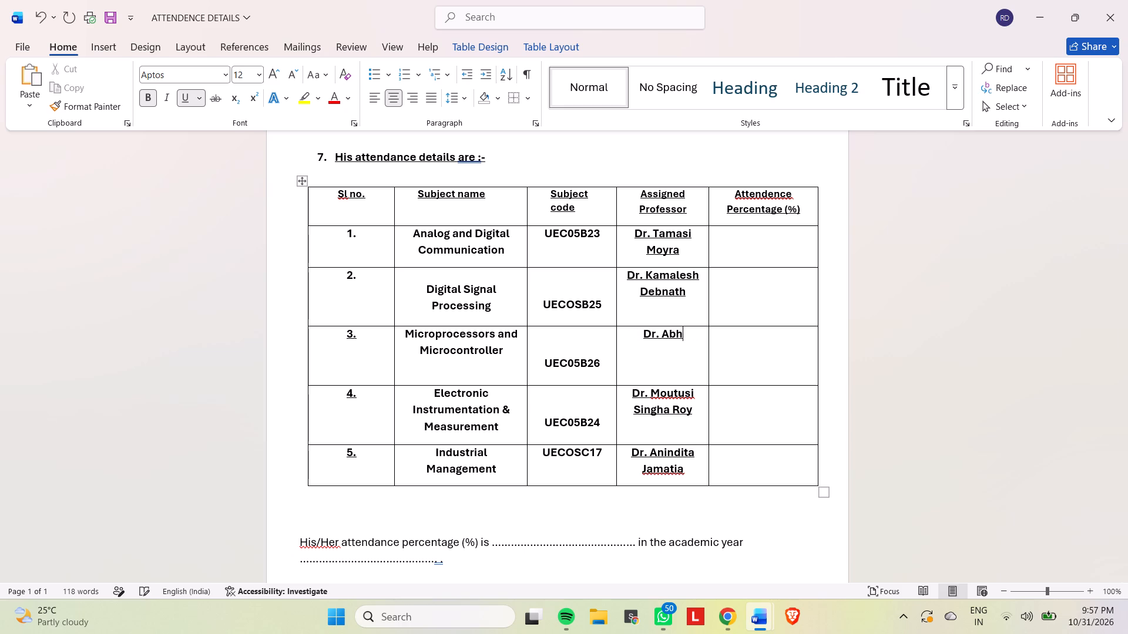
key("BackSpace")
key("BackSpace")
key("BackSpace")
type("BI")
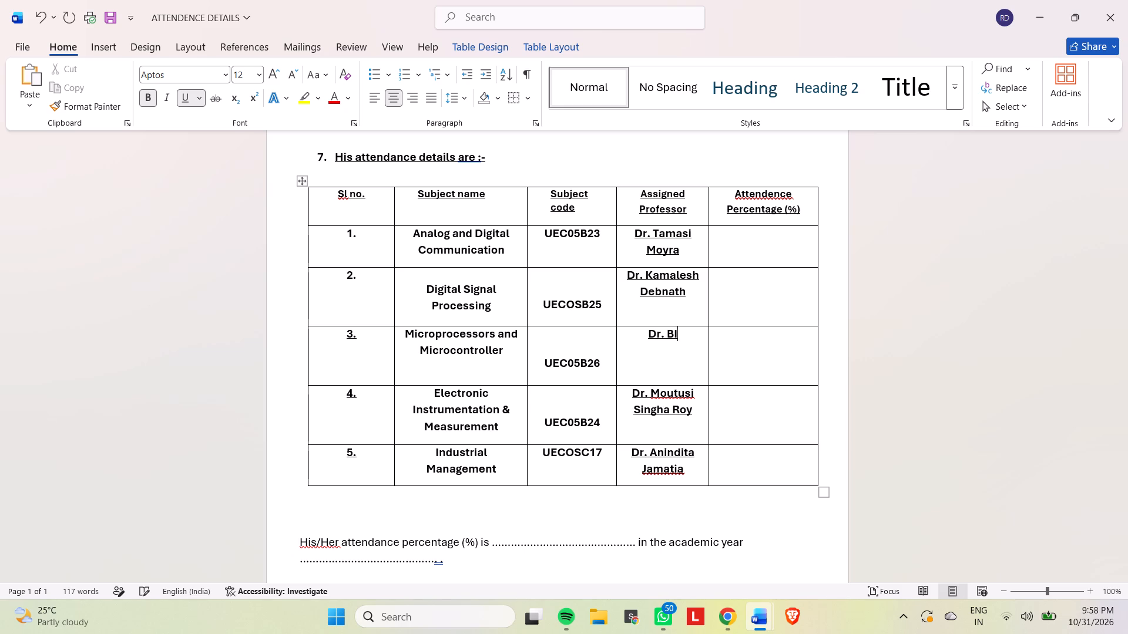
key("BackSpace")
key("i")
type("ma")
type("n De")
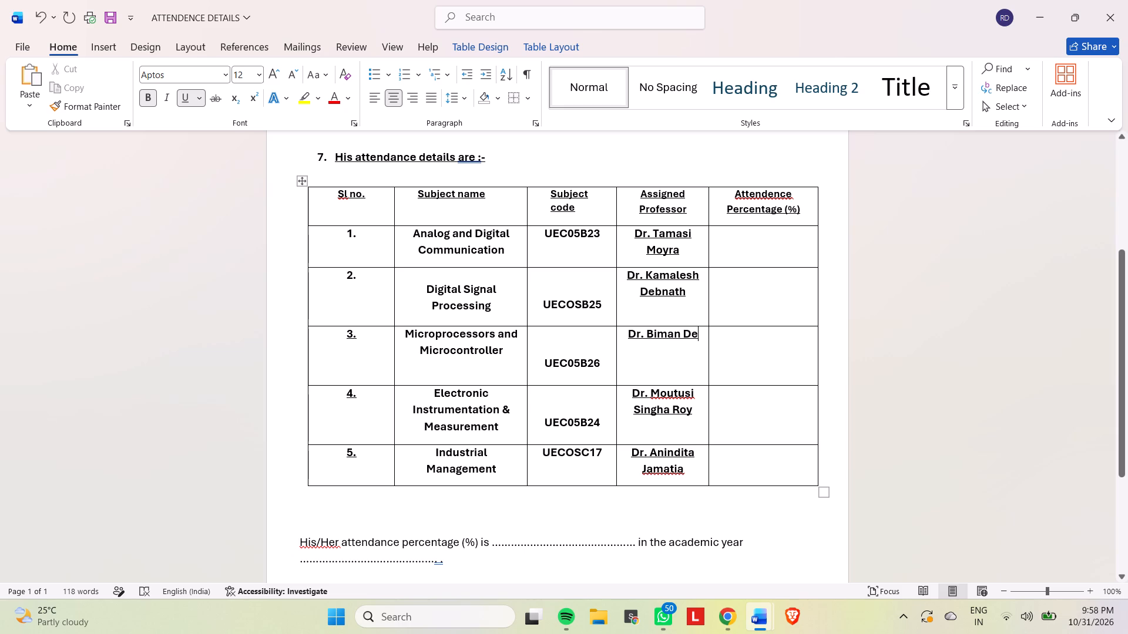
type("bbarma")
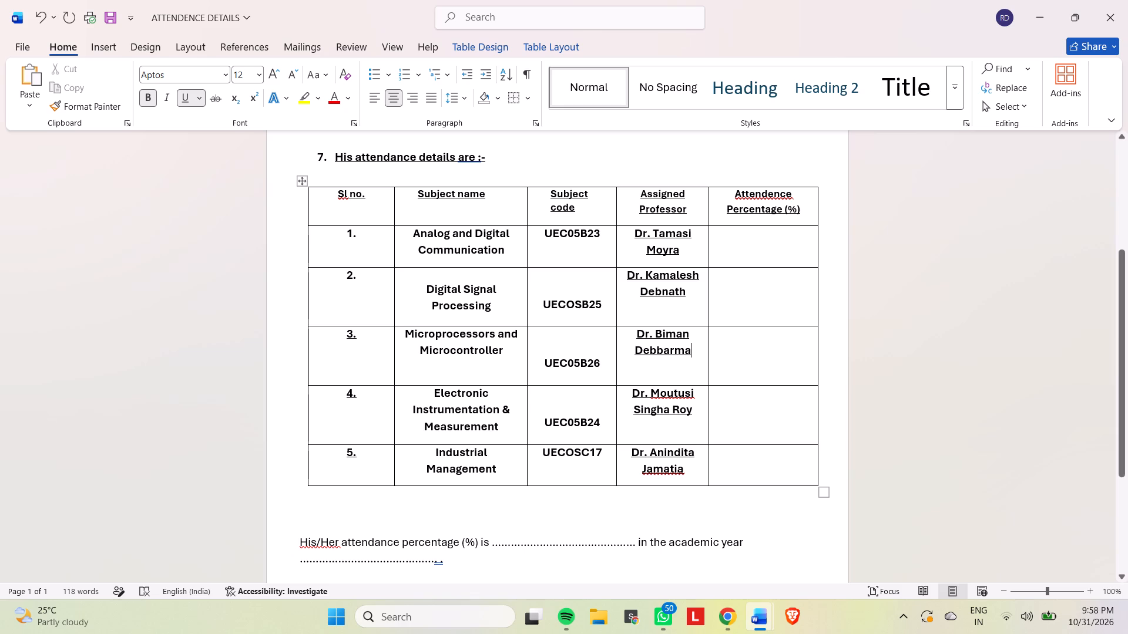
Select the assigned professor's name in row 4, Electronic Instrumentation & Measurement, for replacement.
left_click(699, 411)
double_click(699, 411)
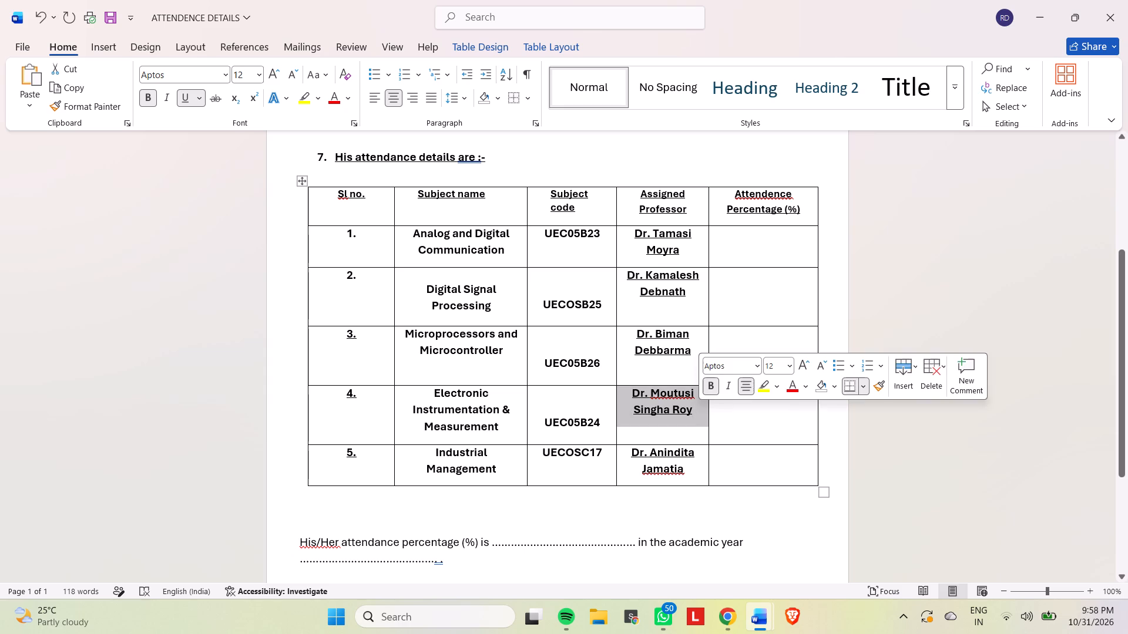
Erase the assigned professor's name after the "Dr." title in the Electronic Instrumentation & Measurement row.
key("Delete")
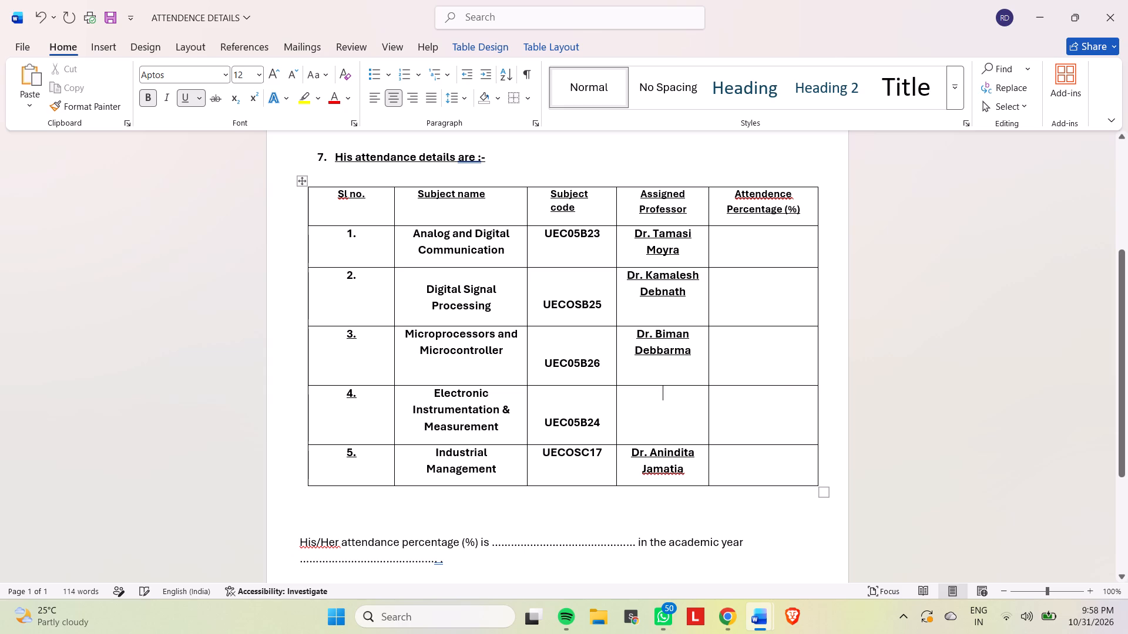
key("ctrl+z")
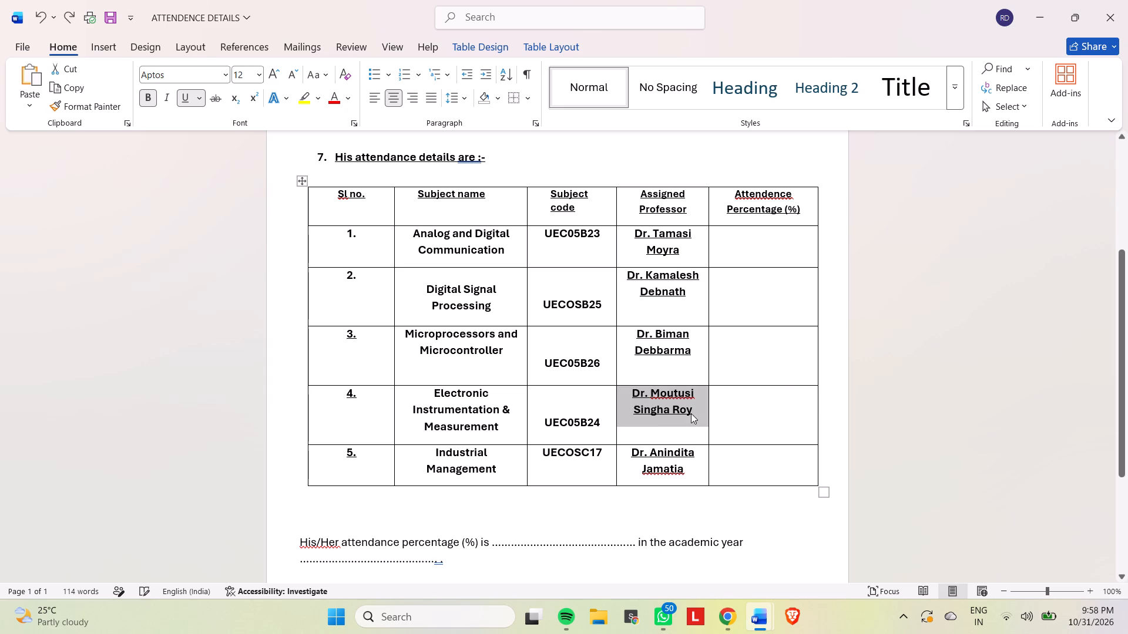
left_click(667, 410)
left_click(696, 416)
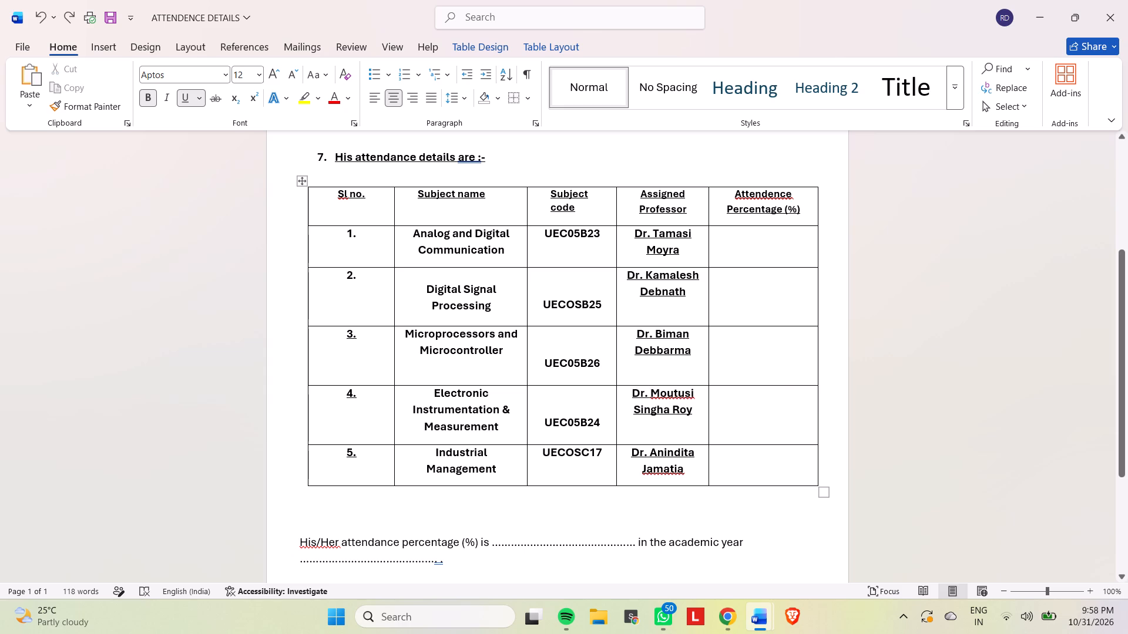
left_click(696, 416)
key("BackSpace")
key("BackSpace")
key("BackSpace")
key("BackSpace")
key("BackSpace")
key("BackSpace")
key("BackSpace")
key("BackSpace")
key("BackSpace")
key("BackSpace")
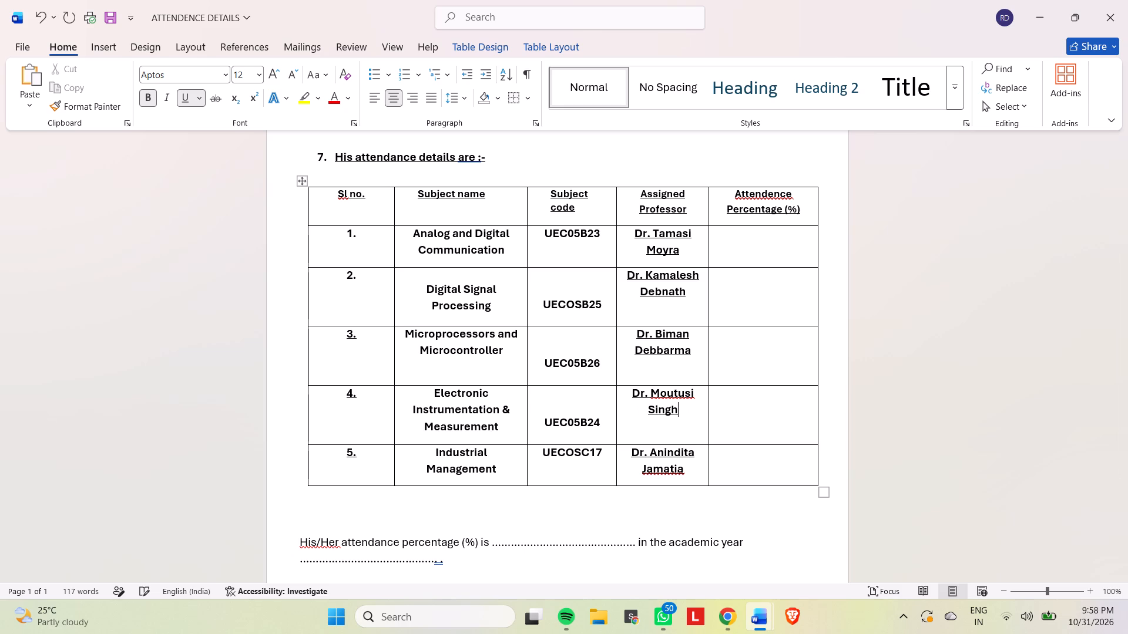
key("BackSpace")
key("BackSpace")
key("BackSpace")
key("BackSpace")
key("BackSpace")
key("BackSpace")
key("BackSpace")
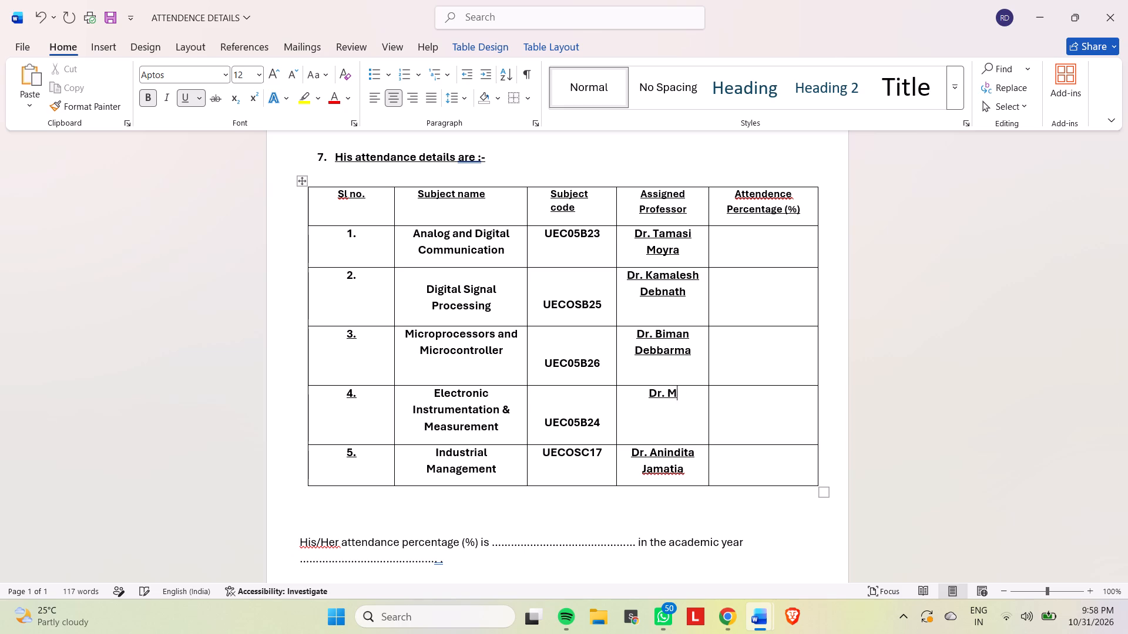
Enter the new assigned professor's name after the "Dr." title in the Electronic Instrumentation & Measurement row.
key("BackSpace")
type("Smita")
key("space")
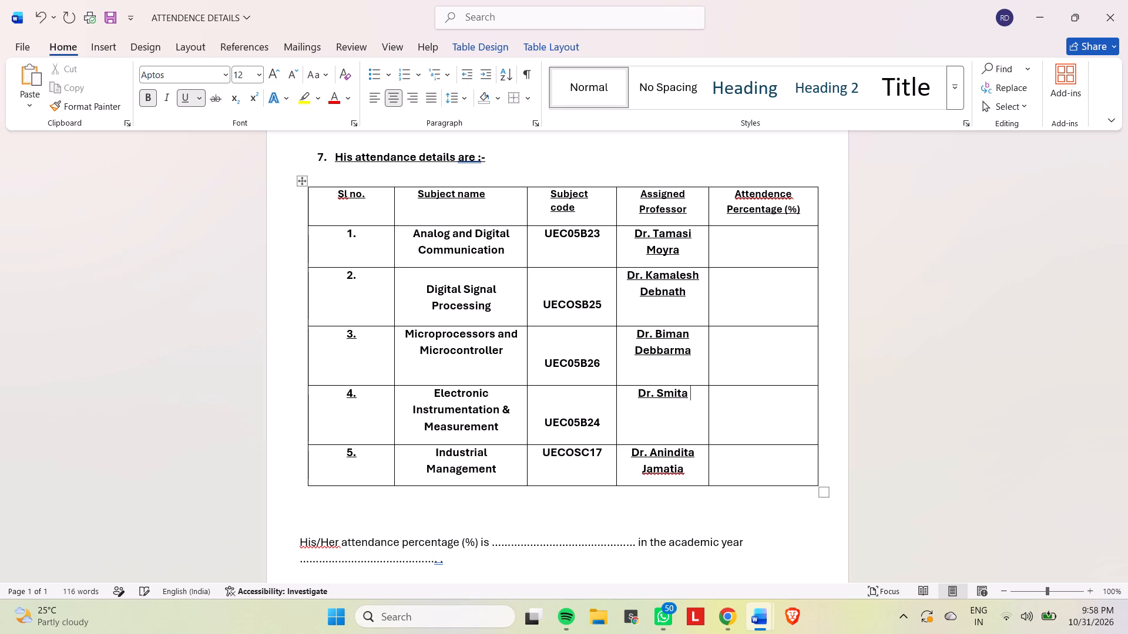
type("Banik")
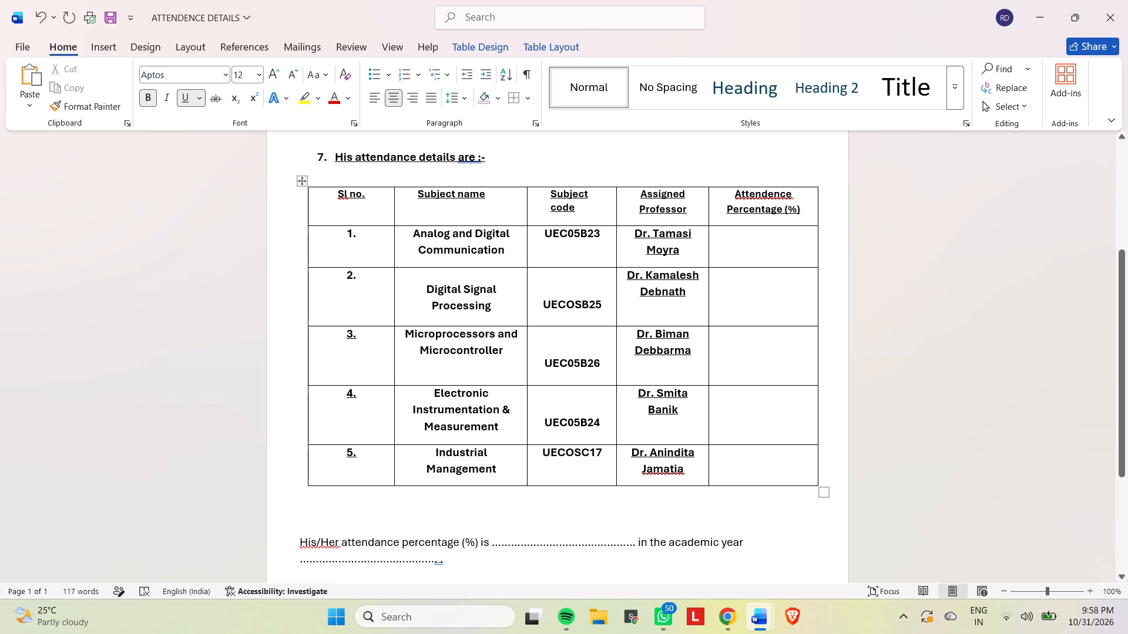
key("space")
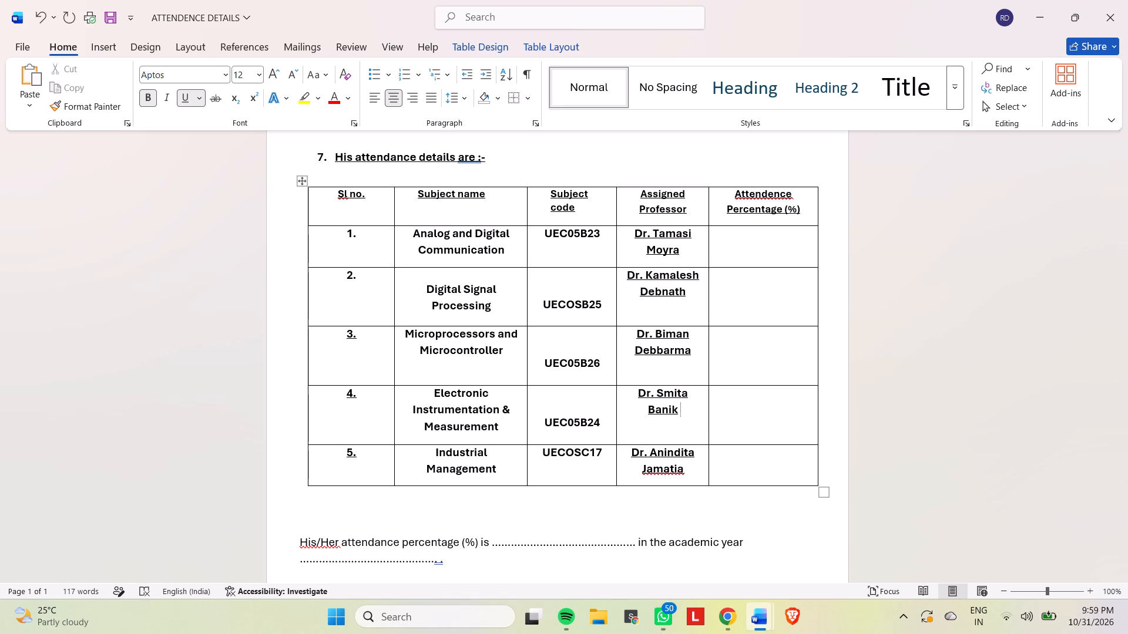
Erase the assigned professor's name after the "Dr." title in the Industrial Management row.
left_click(693, 471)
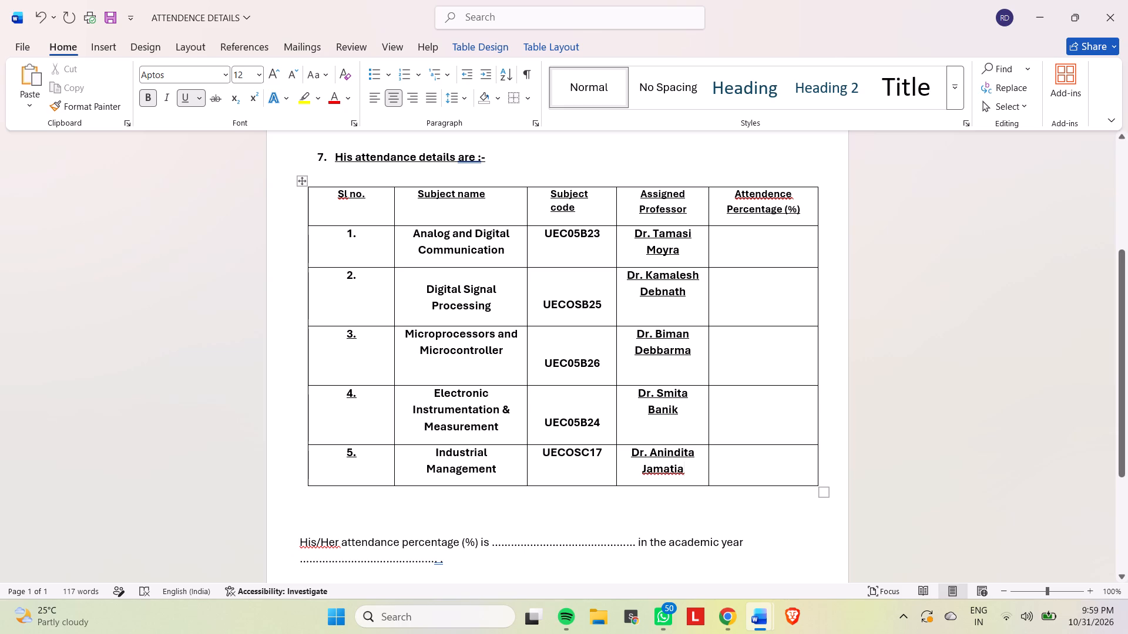
key("BackSpace")
key("BackSpace")
key("BackSpace")
key("BackSpace")
key("BackSpace")
key("BackSpace")
key("BackSpace")
key("BackSpace")
key("BackSpace")
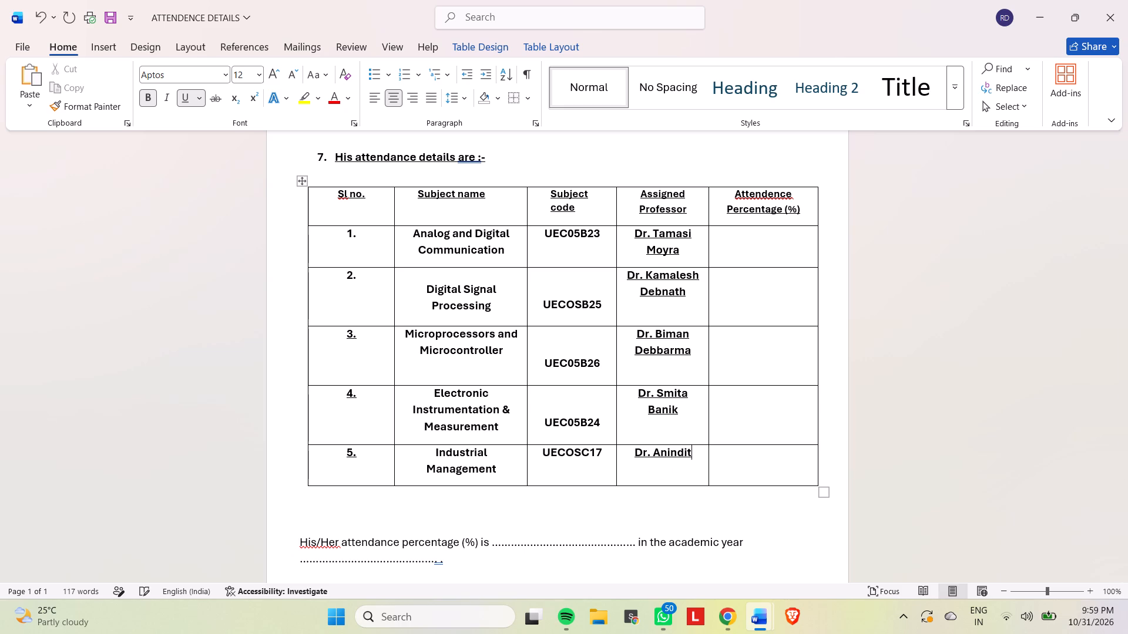
key("BackSpace")
key("BackSpace")
key("BackSpace")
key("BackSpace")
key("BackSpace")
key("BackSpace")
key("BackSpace")
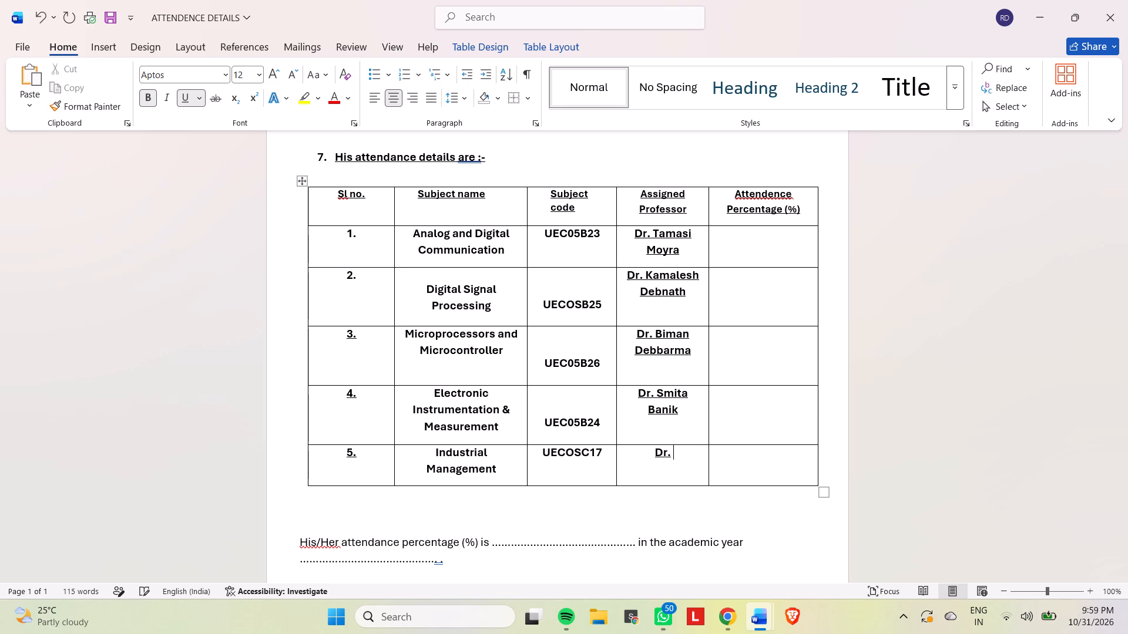
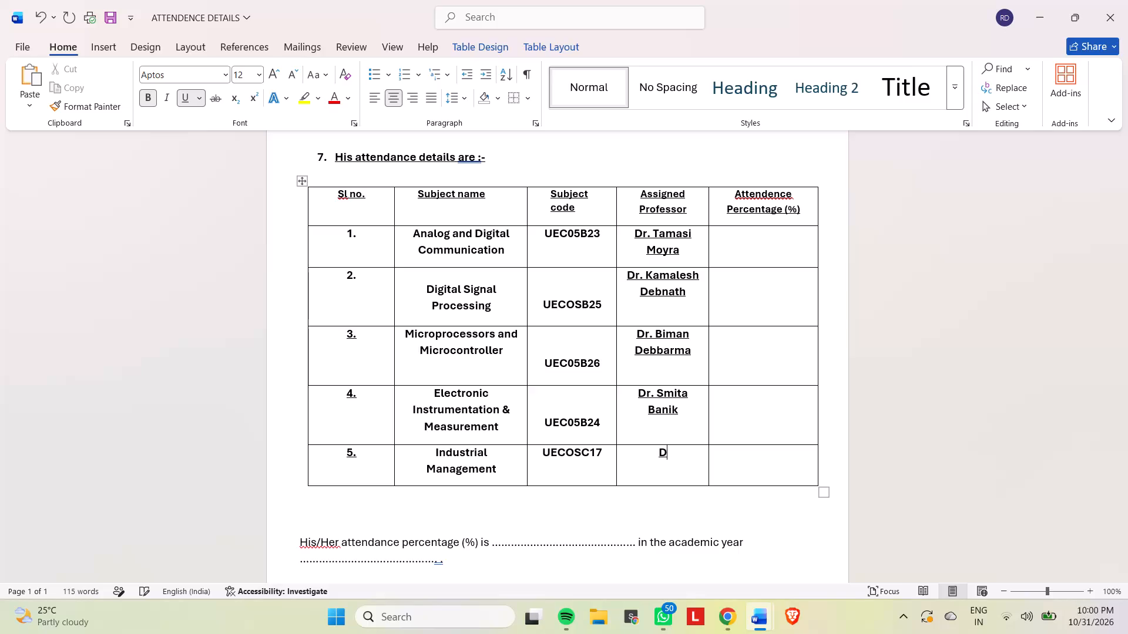
Enter the assigned professor's full name with the title "Mr." in the Industrial Management row of the attendance table.
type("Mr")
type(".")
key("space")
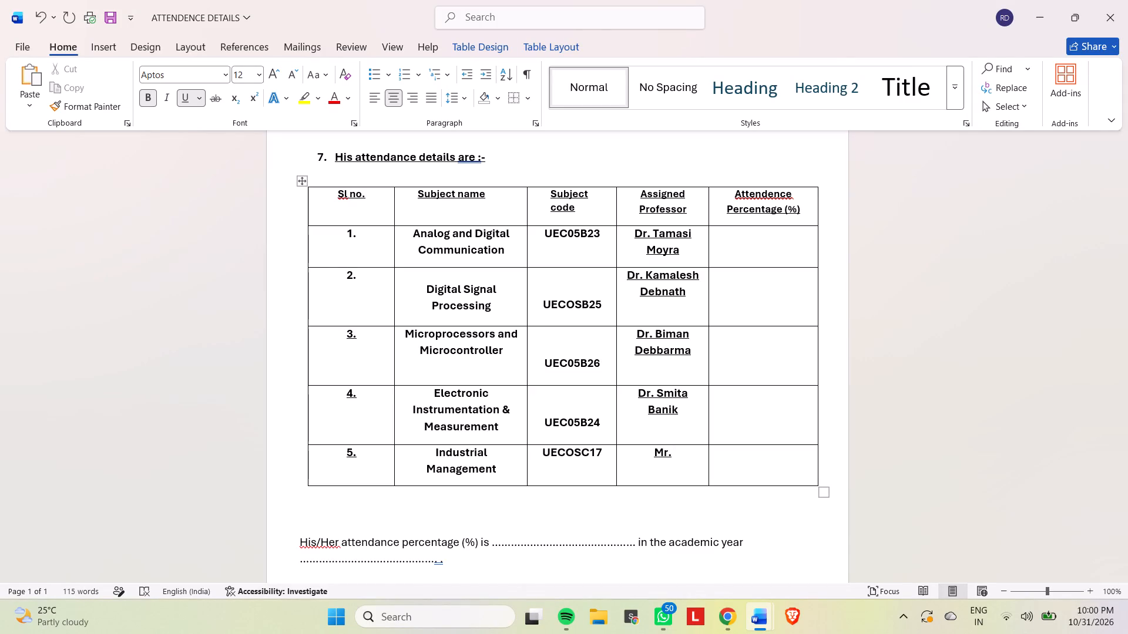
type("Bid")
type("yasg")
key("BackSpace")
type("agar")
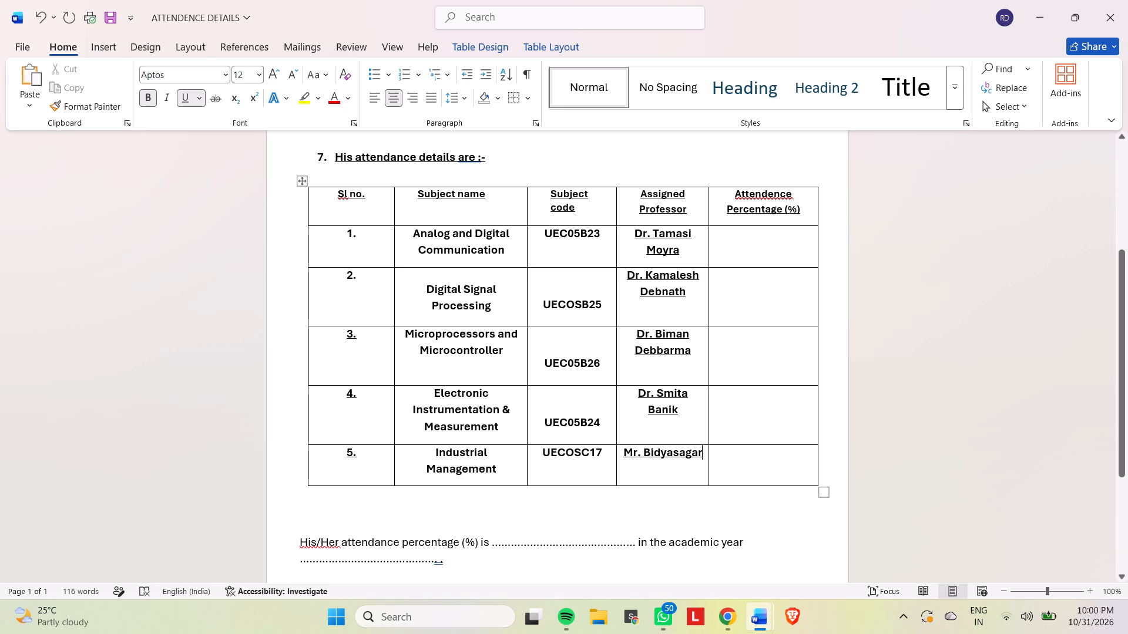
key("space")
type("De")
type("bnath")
left_click(697, 475)
Remove the underline from all five professor names in the Assigned Professor column, leaving the column heading underlined.
left_click_drag(634, 236, 683, 467)
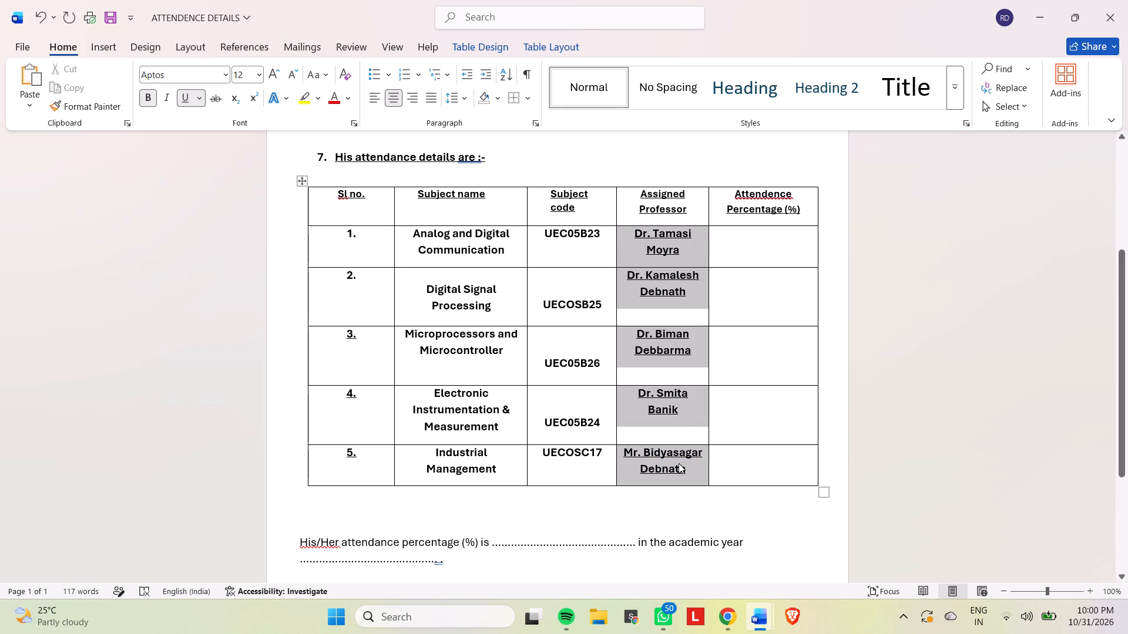
left_click(187, 99)
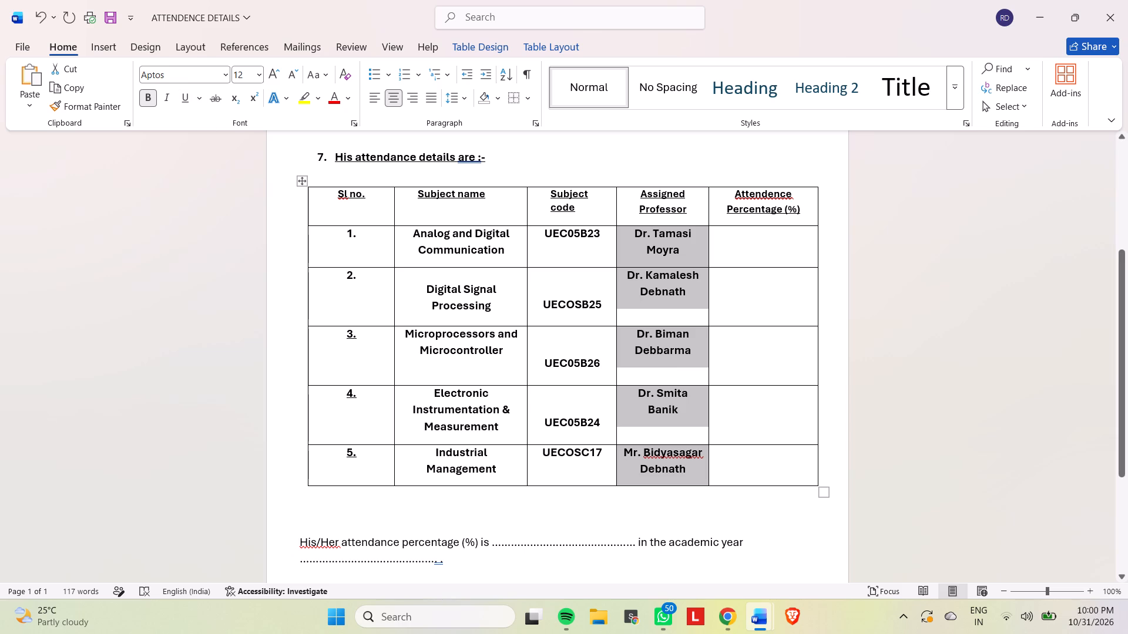
left_click(888, 274)
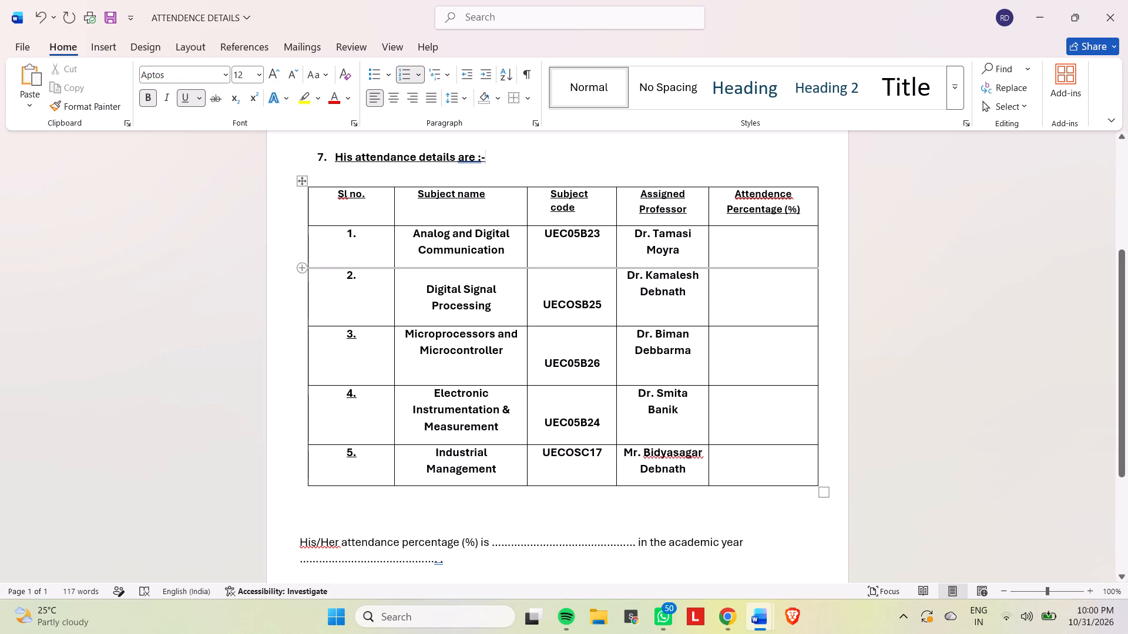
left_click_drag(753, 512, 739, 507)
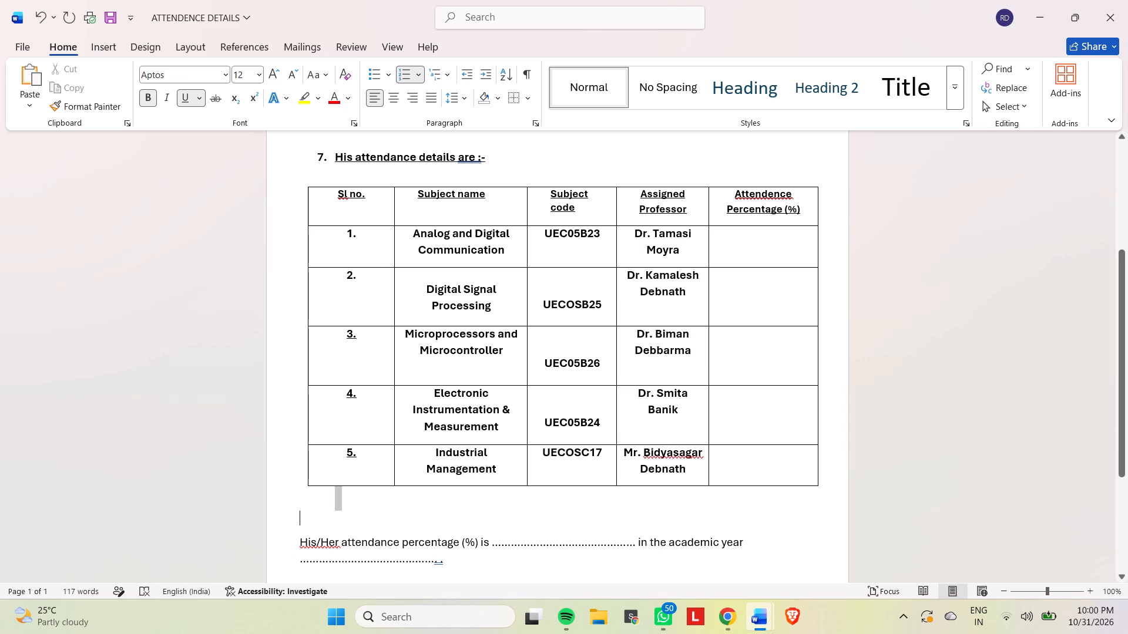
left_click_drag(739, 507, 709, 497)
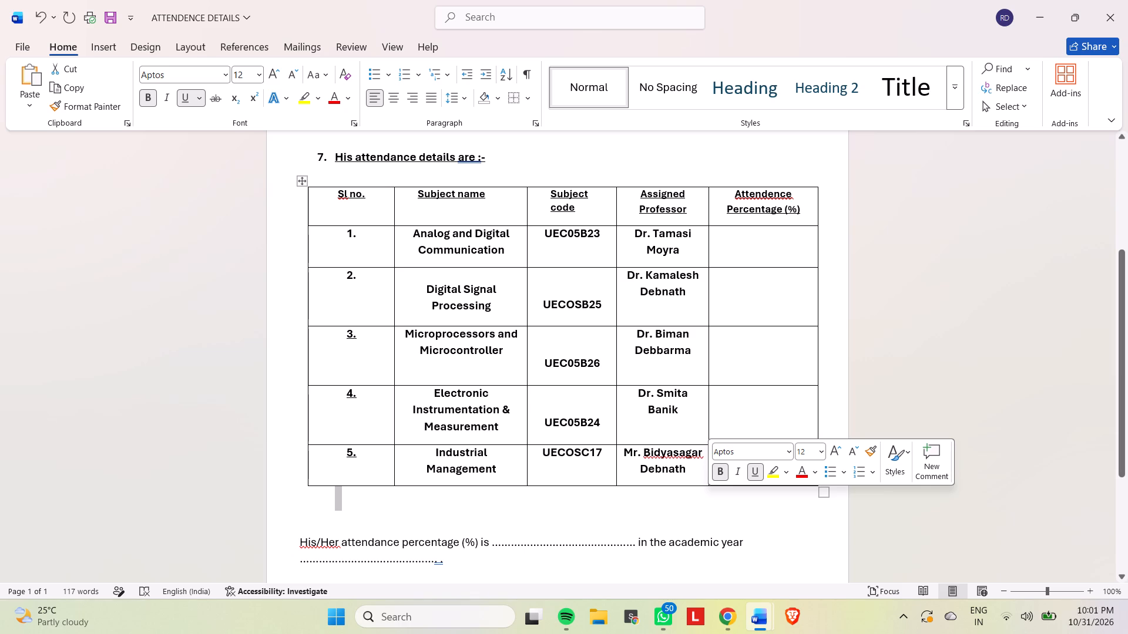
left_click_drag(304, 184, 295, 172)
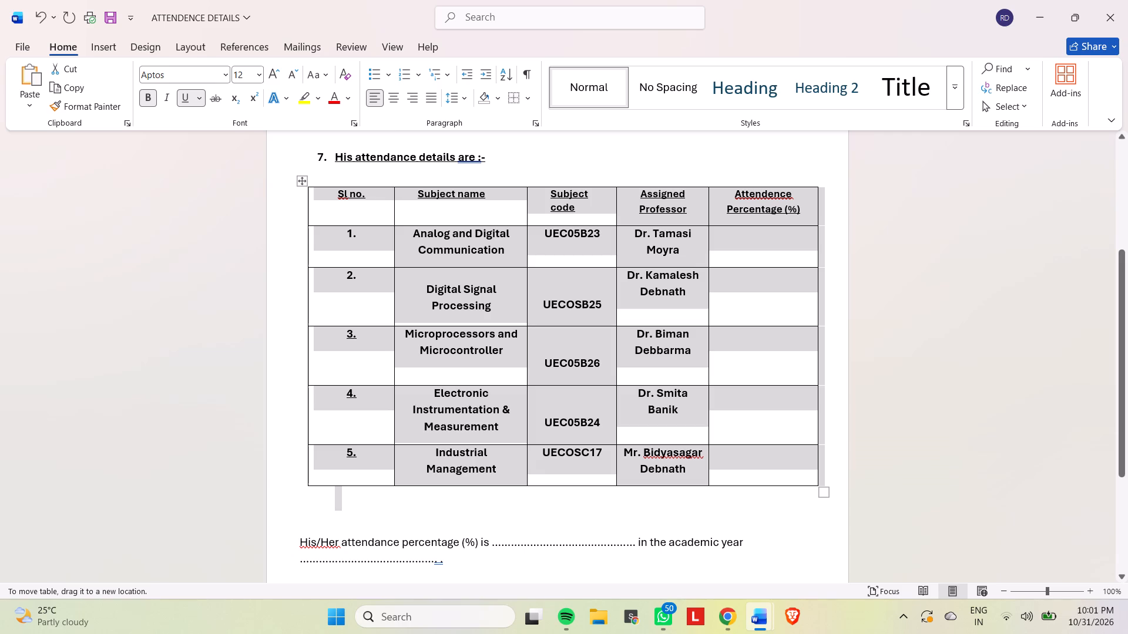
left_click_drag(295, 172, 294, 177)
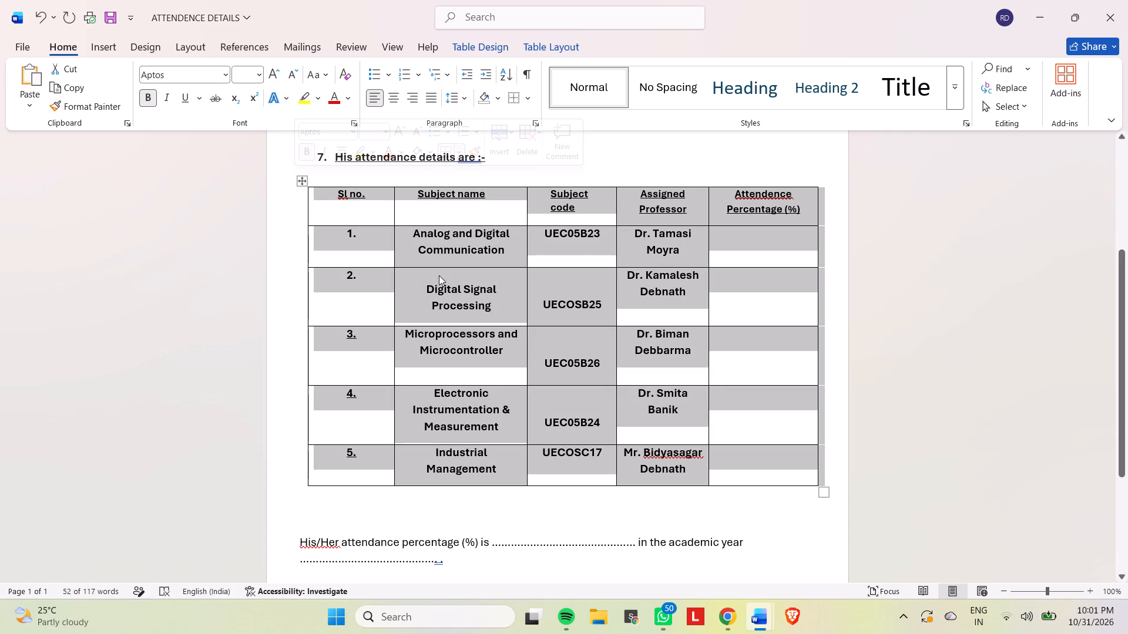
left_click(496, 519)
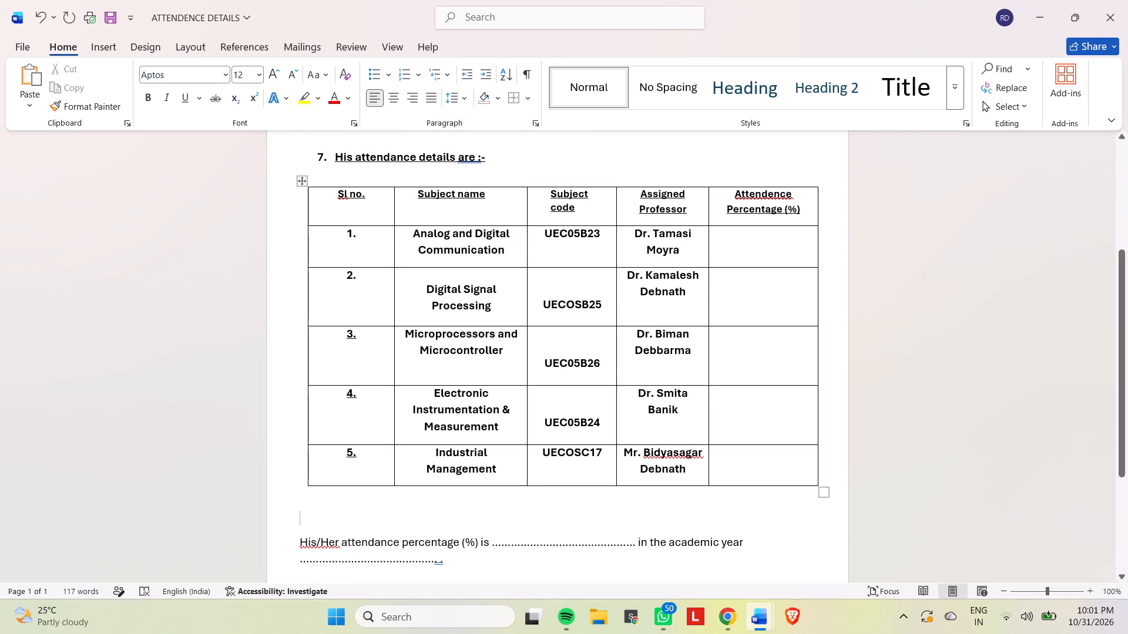
Try justified and right alignment on the whole attendance table, and settle on centred text.
left_click_drag(315, 188, 814, 362)
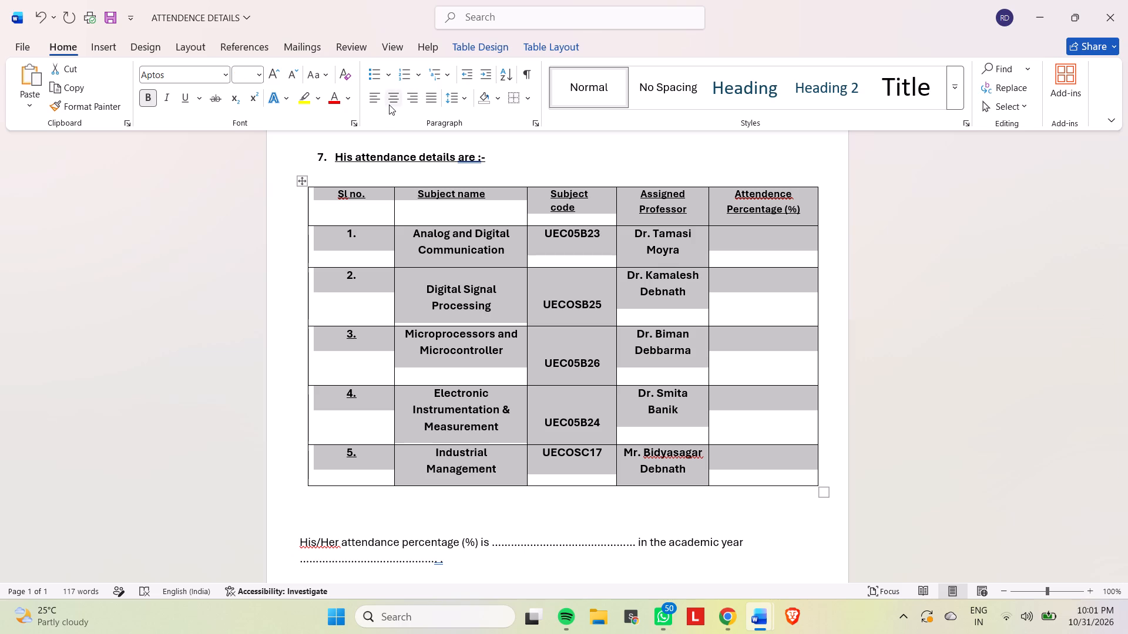
left_click(389, 104)
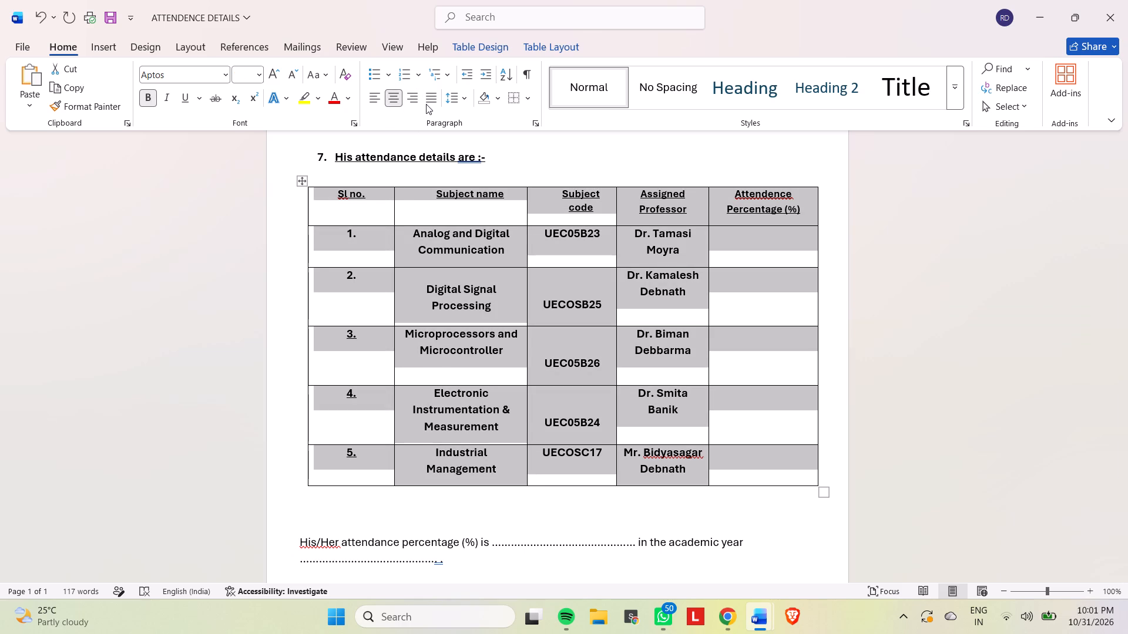
left_click(427, 104)
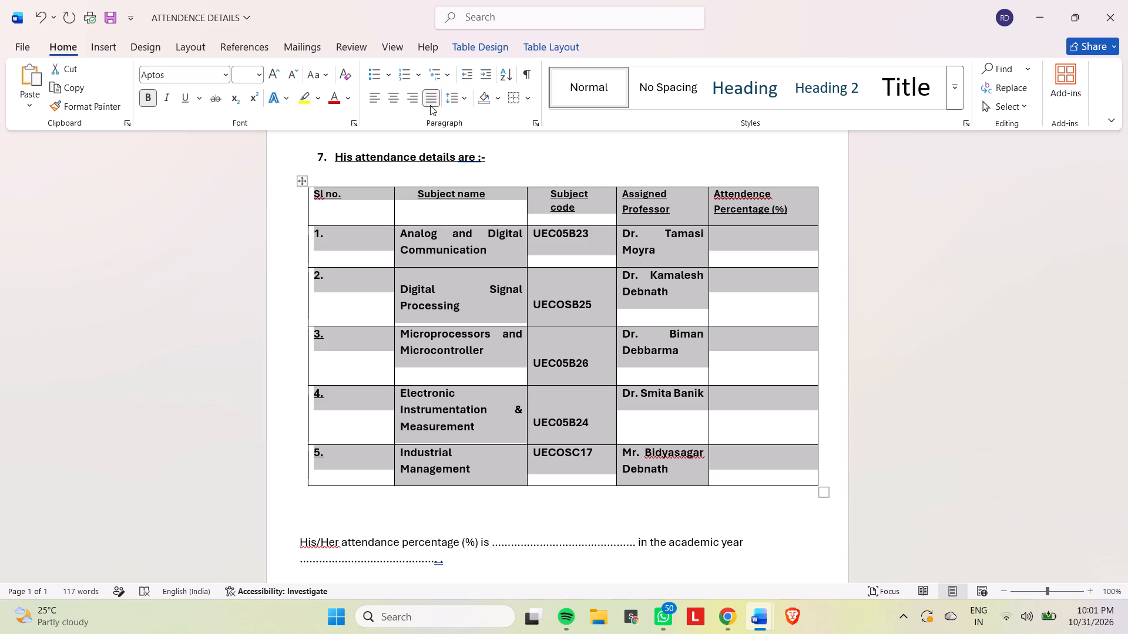
left_click(411, 104)
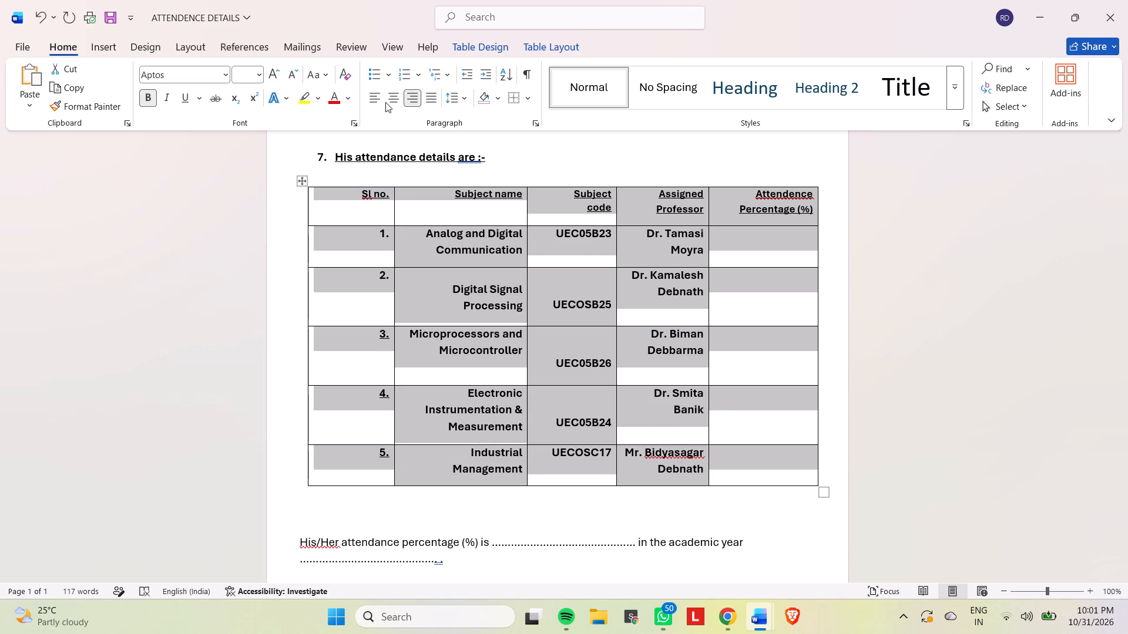
left_click(388, 99)
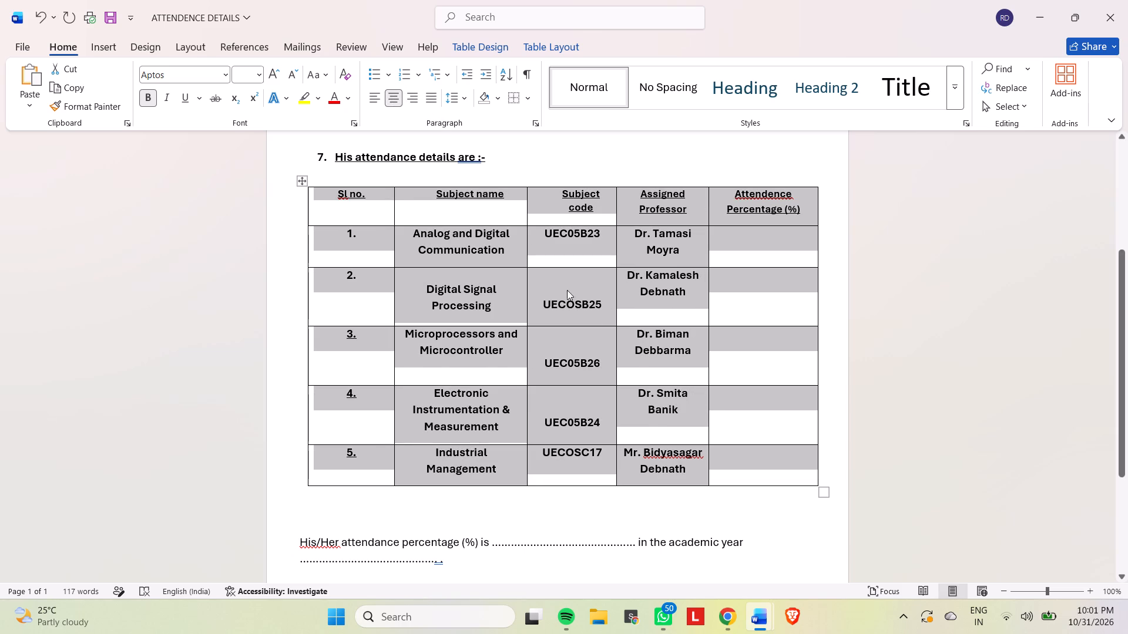
Reduce the line spacing throughout the attendance table.
left_click(444, 95)
left_click(485, 138)
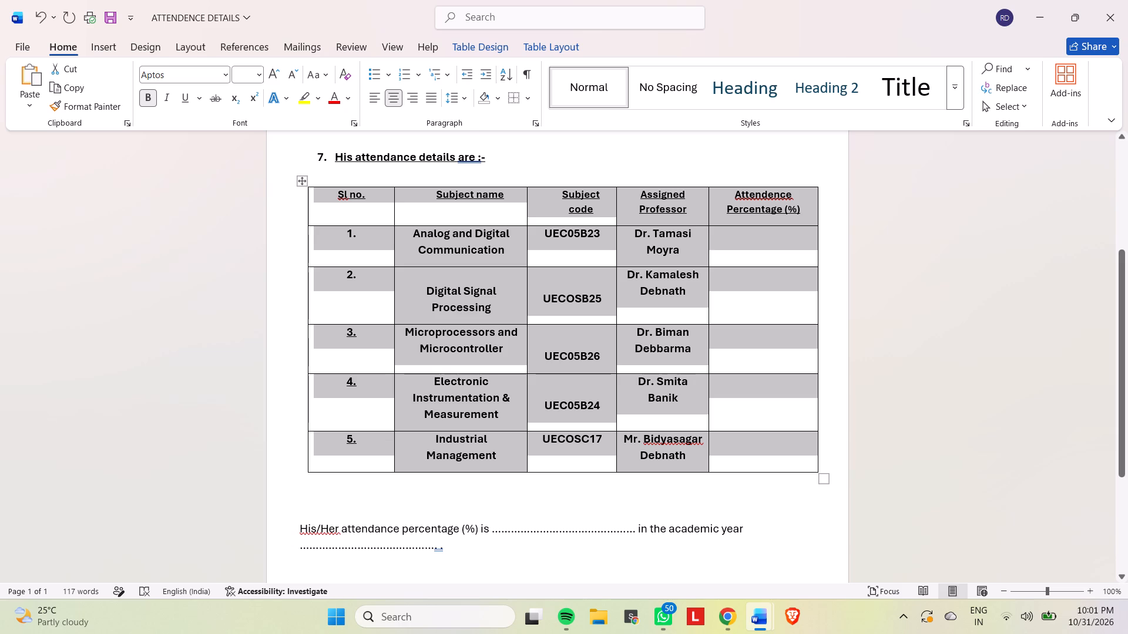
left_click(439, 79)
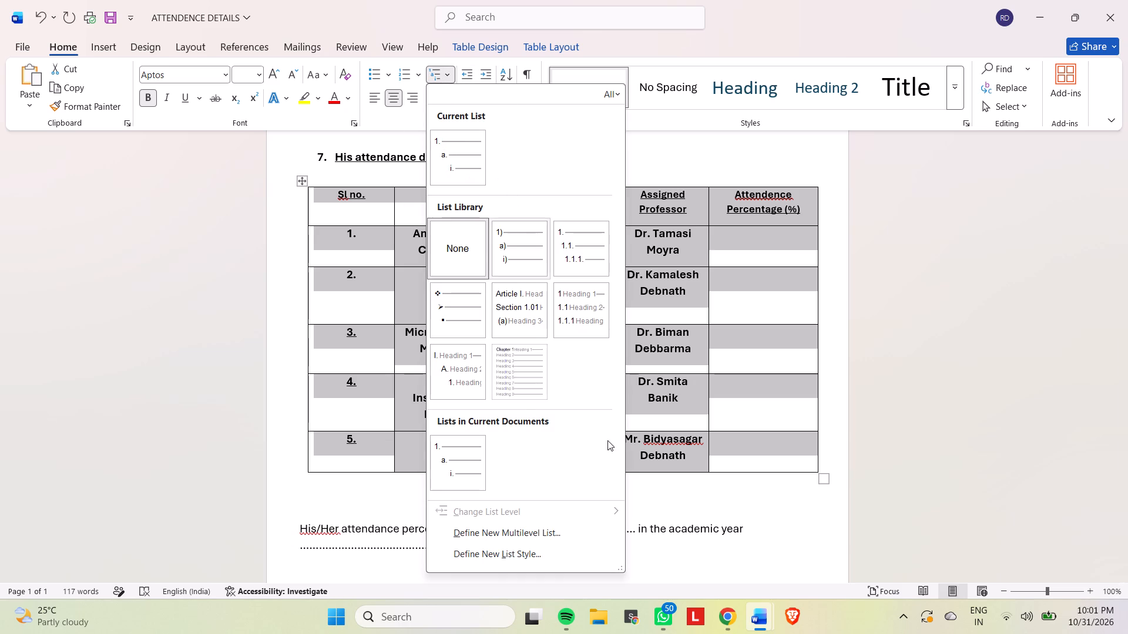
left_click(881, 200)
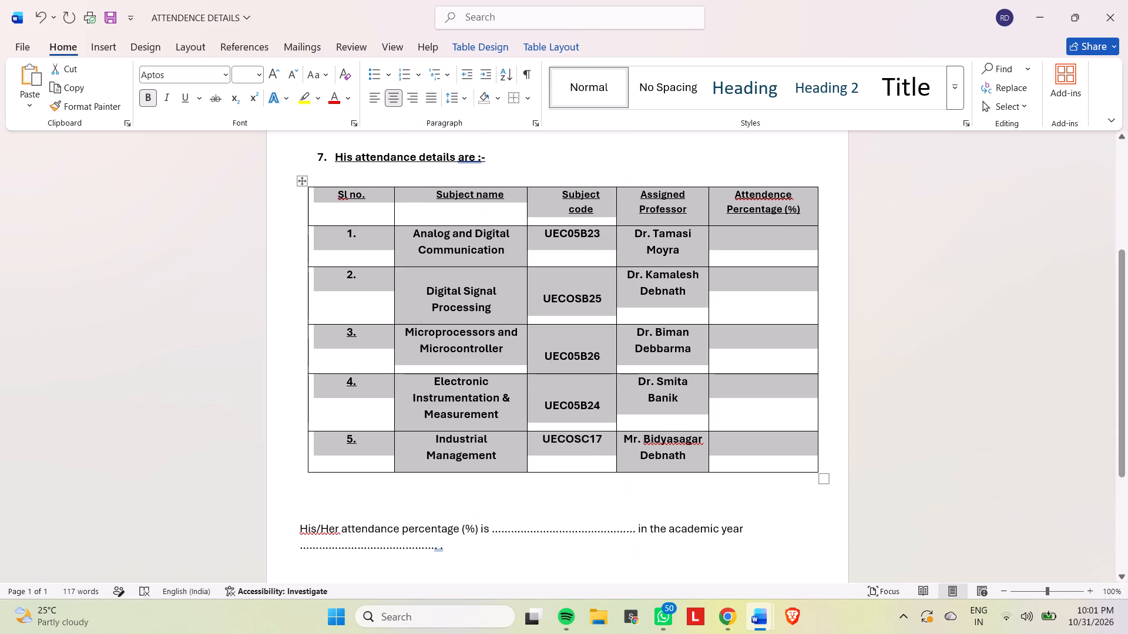
left_click(955, 286)
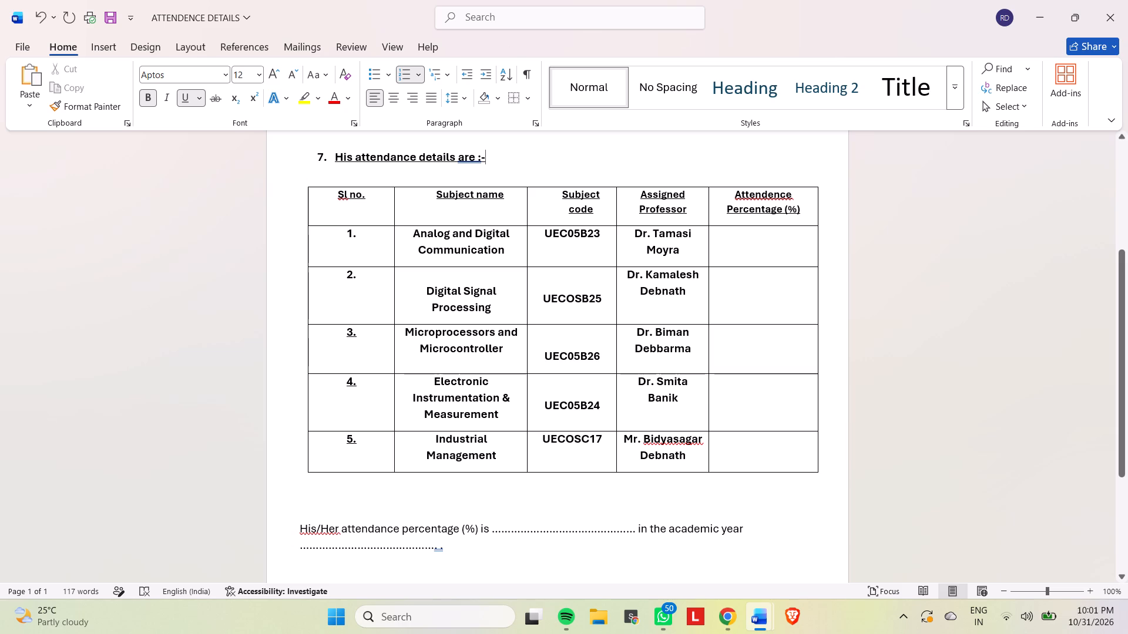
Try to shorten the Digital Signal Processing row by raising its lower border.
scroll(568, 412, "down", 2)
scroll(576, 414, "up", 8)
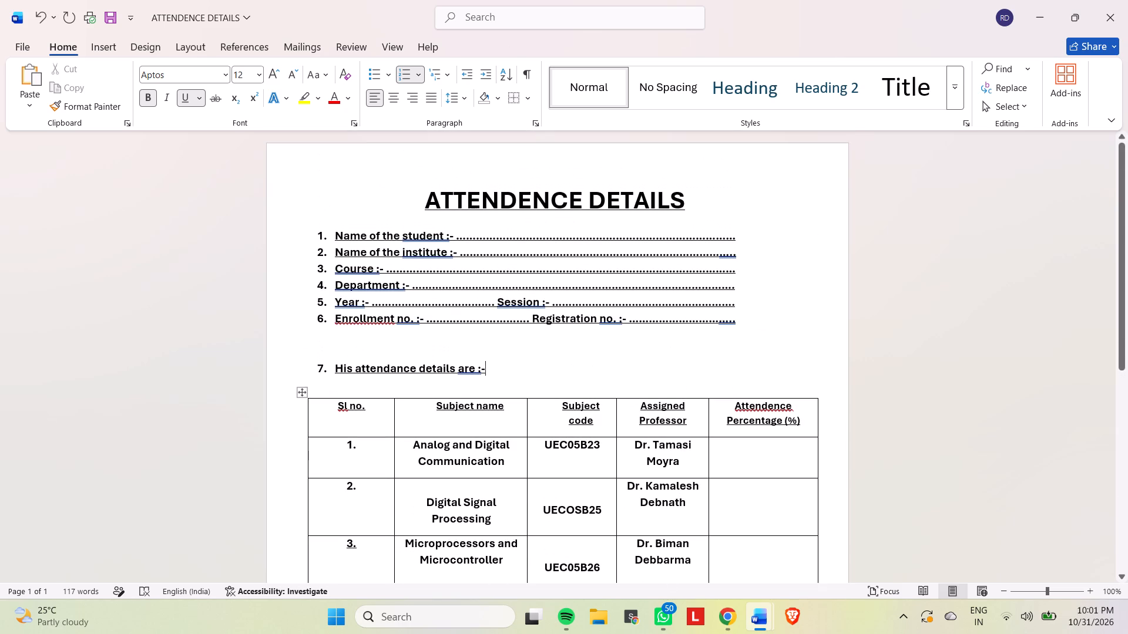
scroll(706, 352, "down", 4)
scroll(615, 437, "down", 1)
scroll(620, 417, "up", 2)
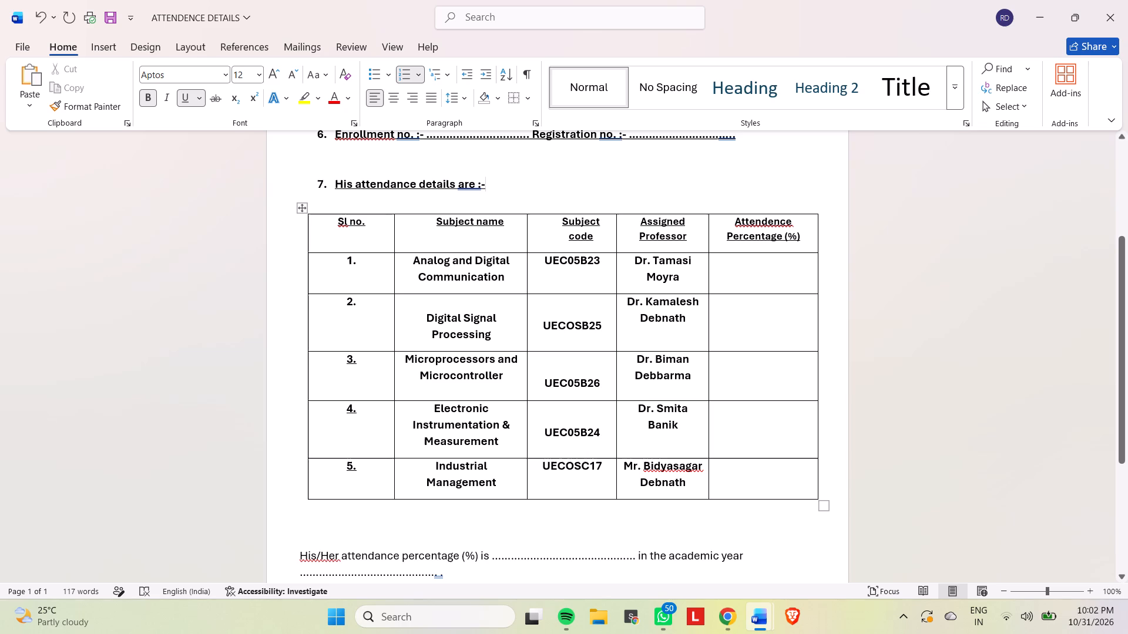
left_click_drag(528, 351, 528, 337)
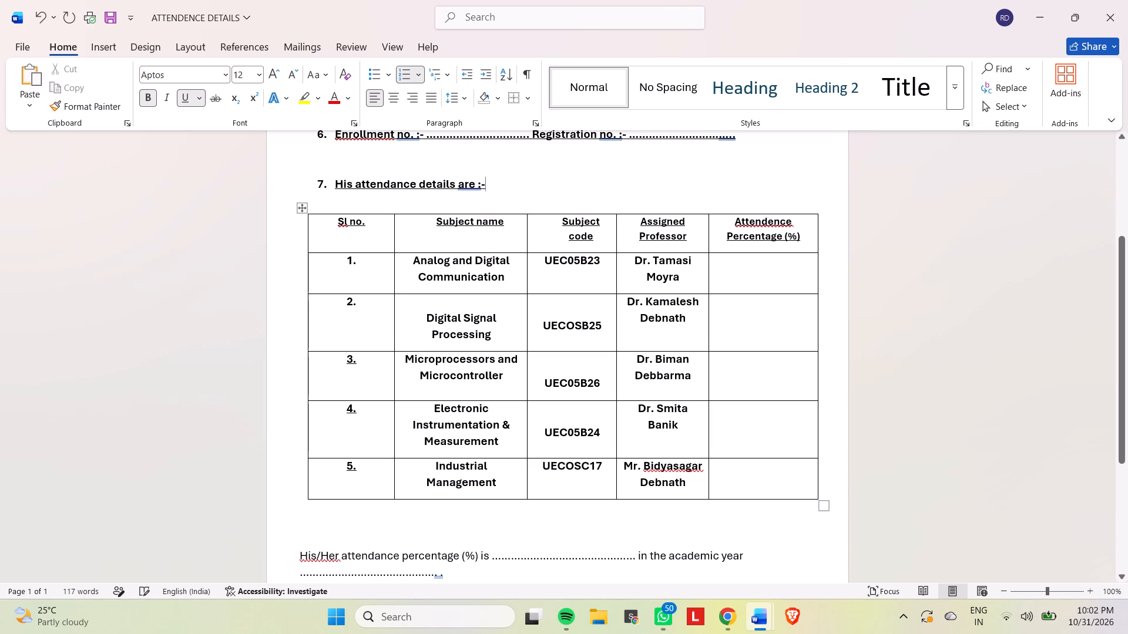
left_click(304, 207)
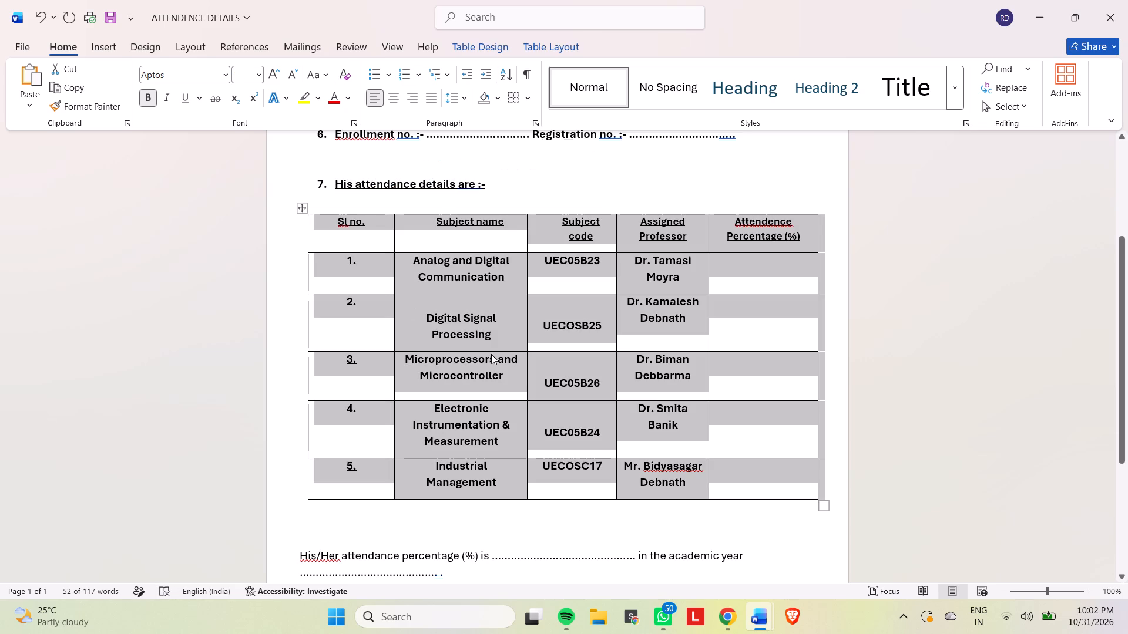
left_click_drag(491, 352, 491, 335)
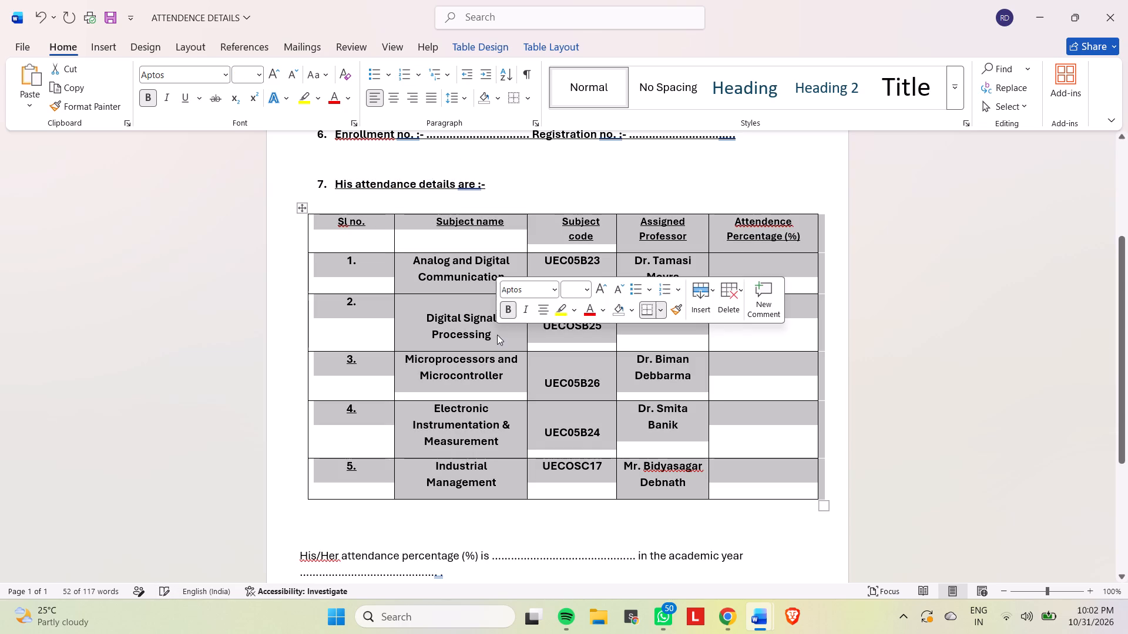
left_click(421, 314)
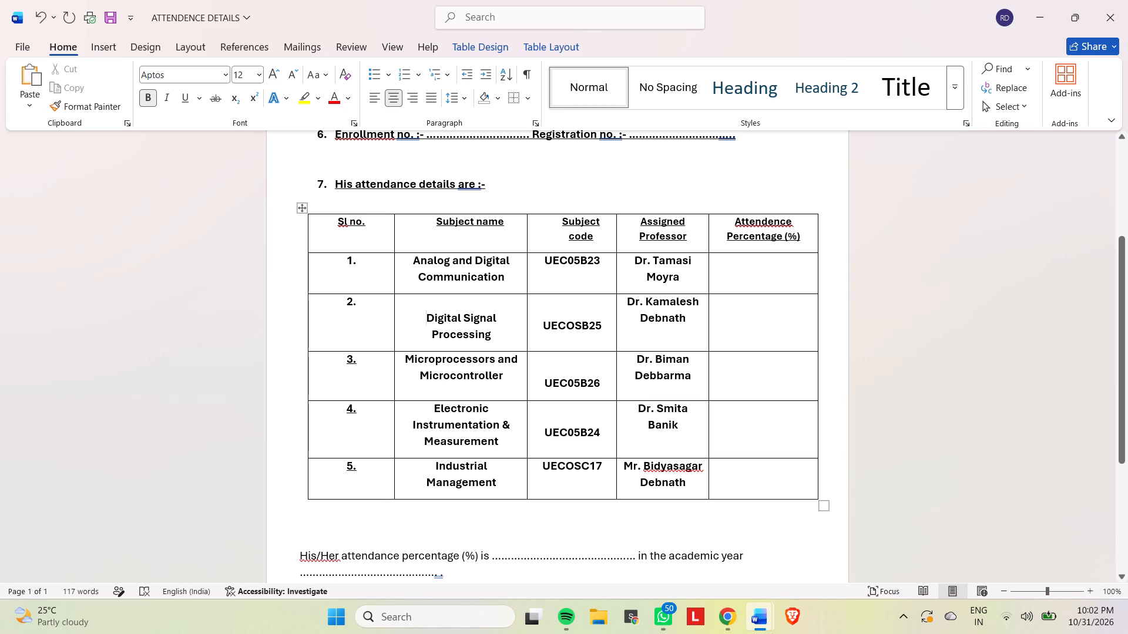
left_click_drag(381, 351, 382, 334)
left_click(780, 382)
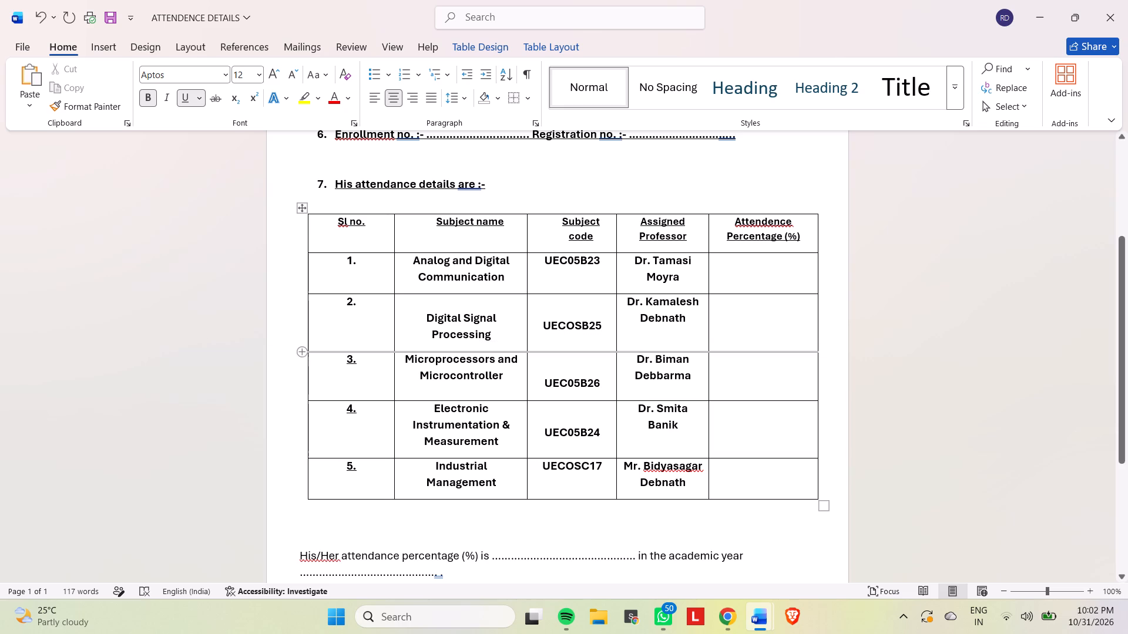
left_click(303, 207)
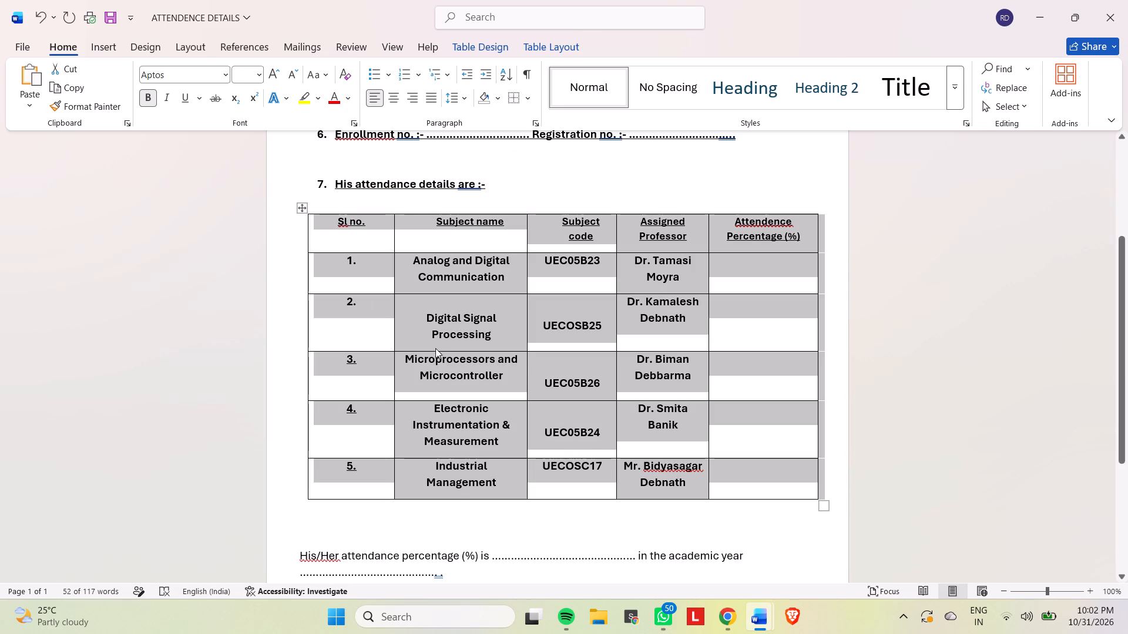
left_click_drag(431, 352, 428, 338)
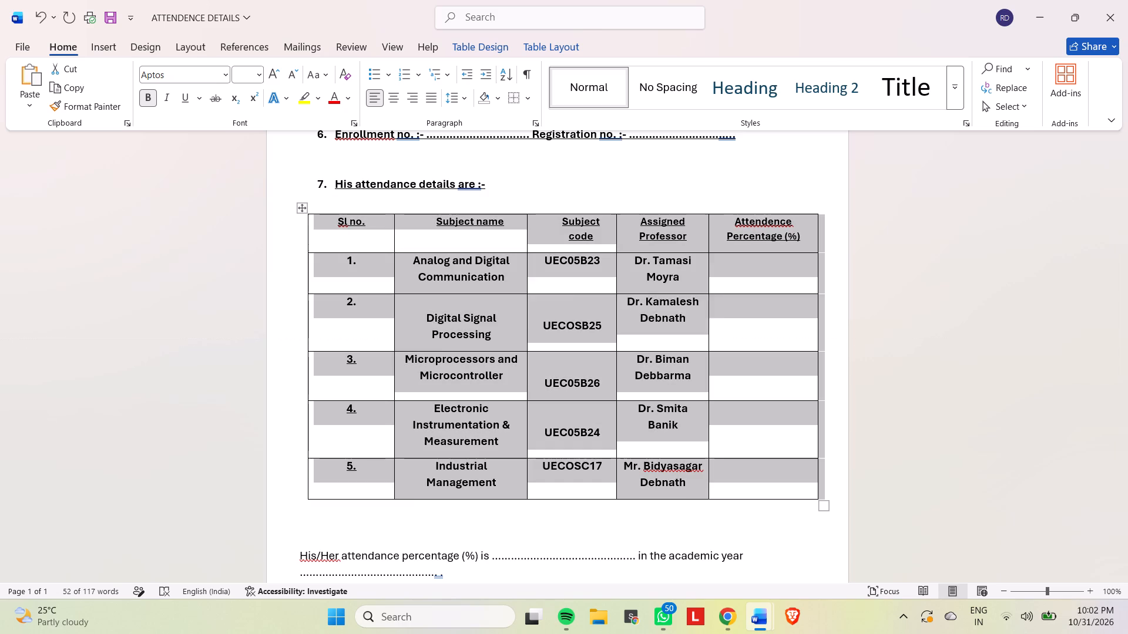
Remove the blank space above "Digital Signal Processing" in its subject name cell.
left_click(437, 326)
left_click(422, 316)
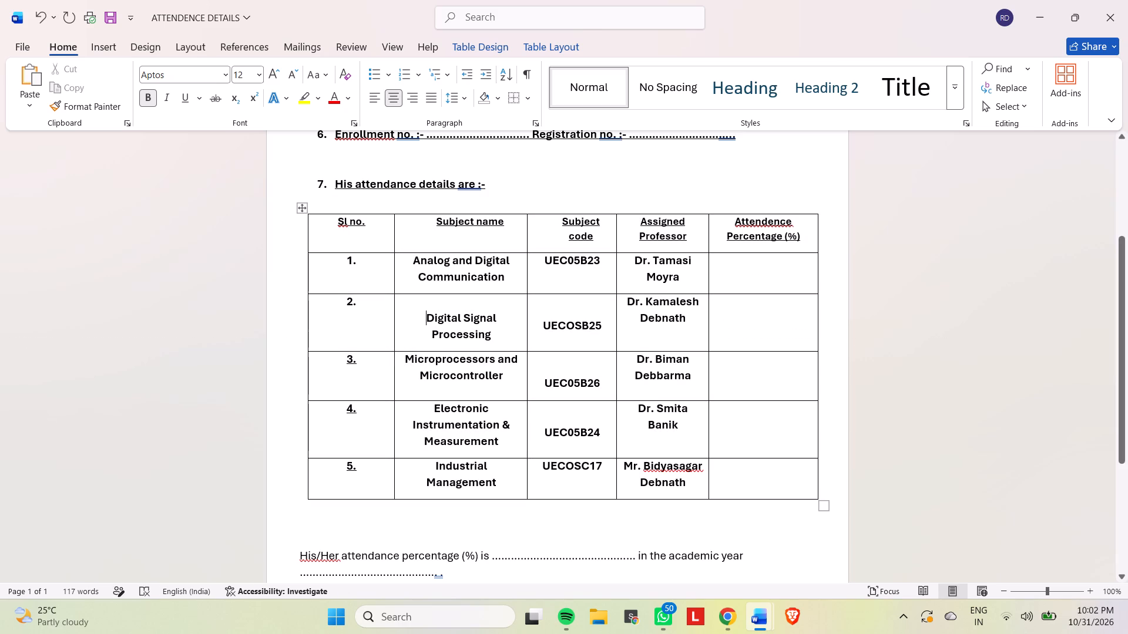
key("BackSpace")
key("BackSpace")
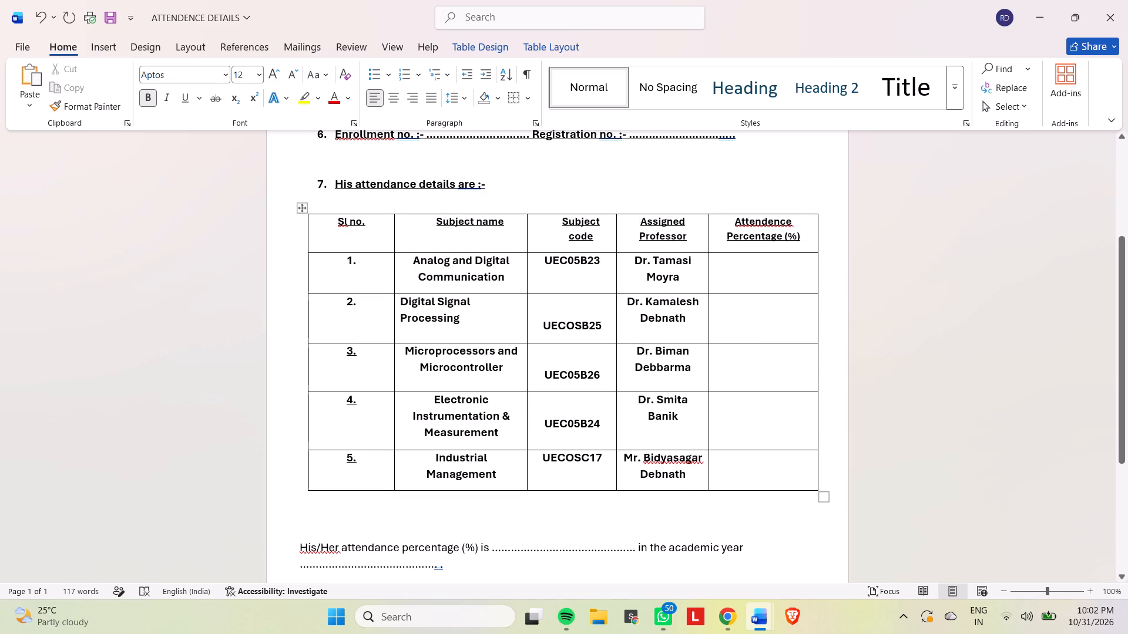
Shift the first line of "Digital Signal Processing" toward the middle of its cell with leading spaces.
key("space")
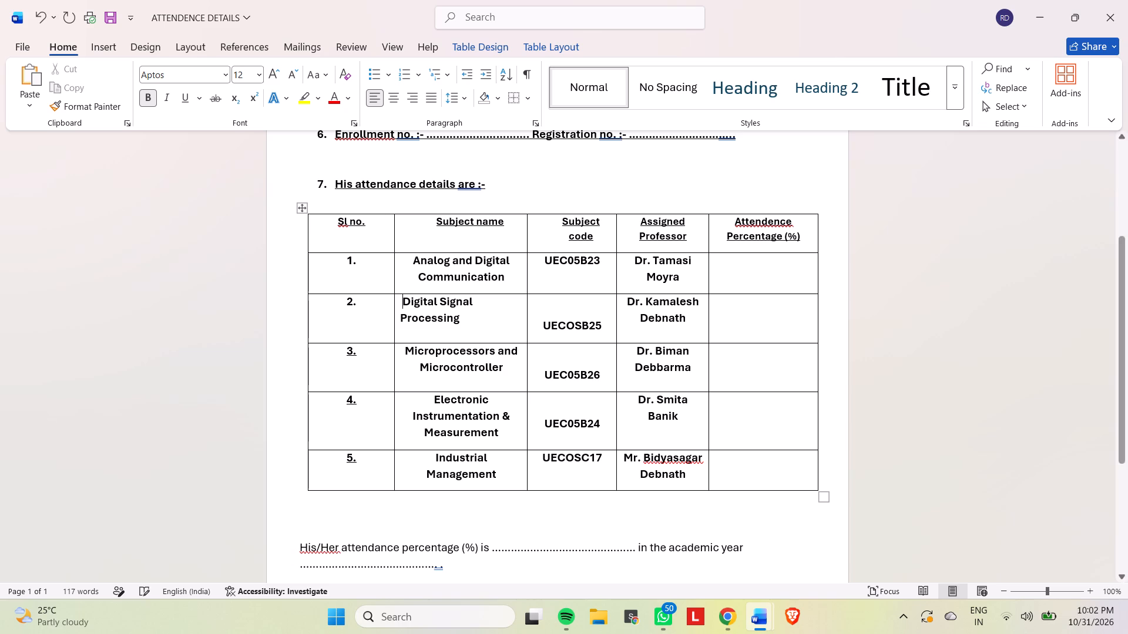
key("space")
key("space")
key("space")
key("space")
key("space")
key("space")
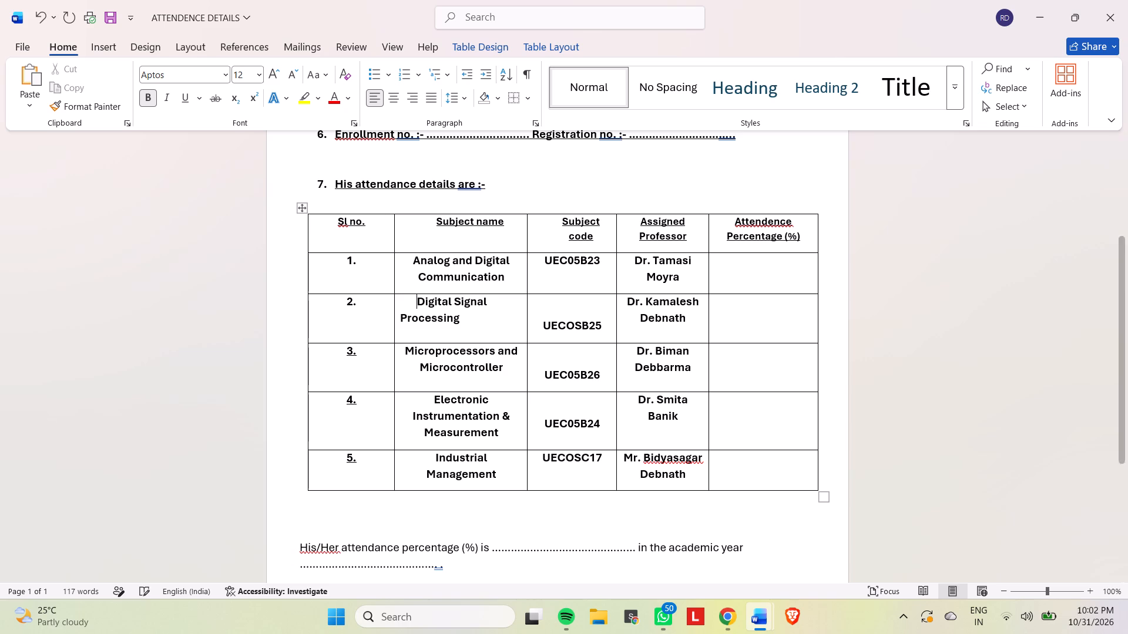
key("space")
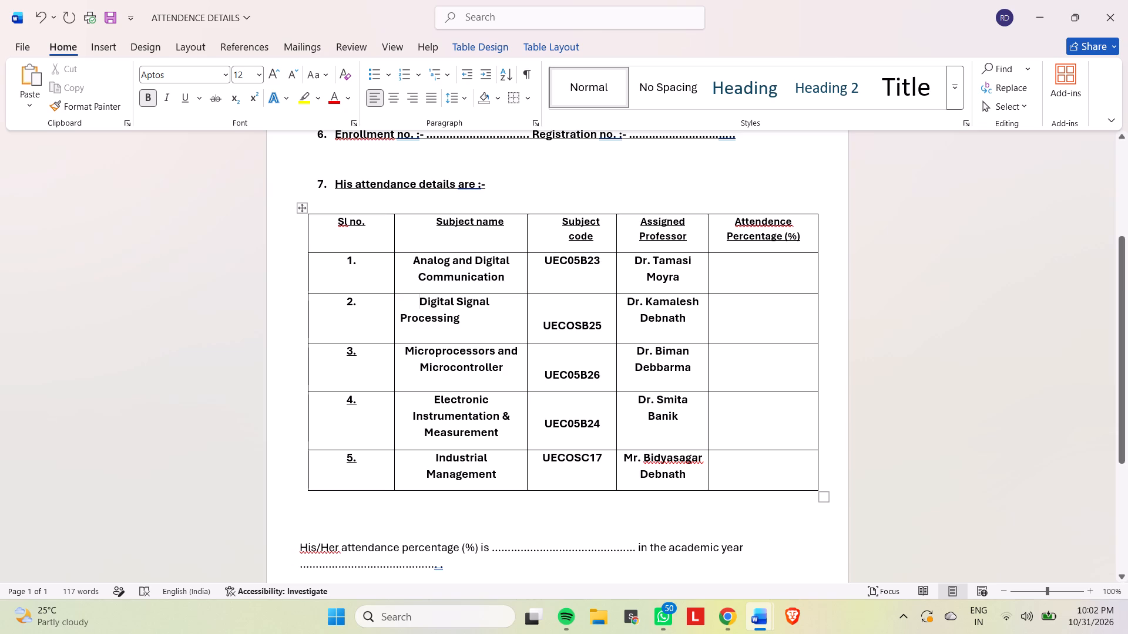
Centre the text of the five subject names in the Subject name column.
left_click_drag(411, 261, 446, 370)
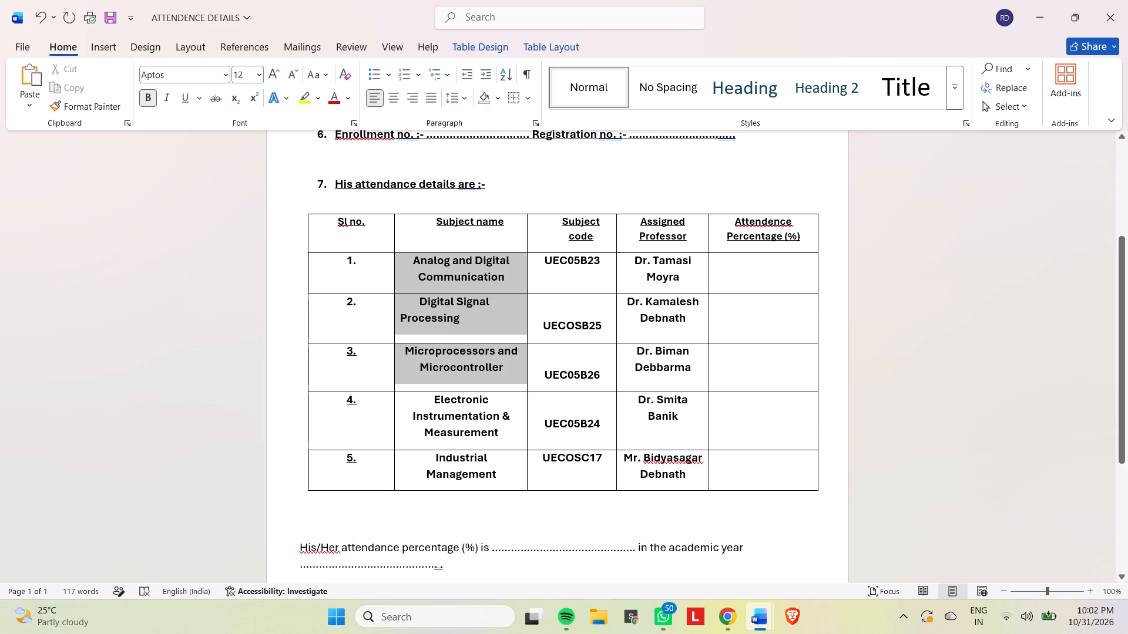
left_click_drag(446, 370, 477, 463)
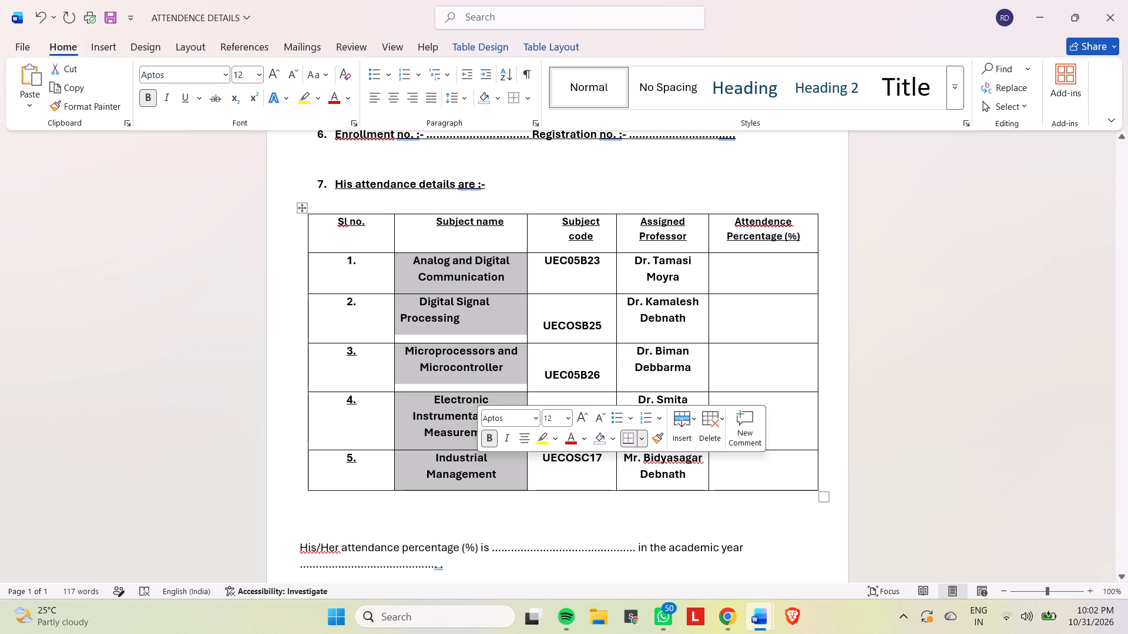
left_click(397, 99)
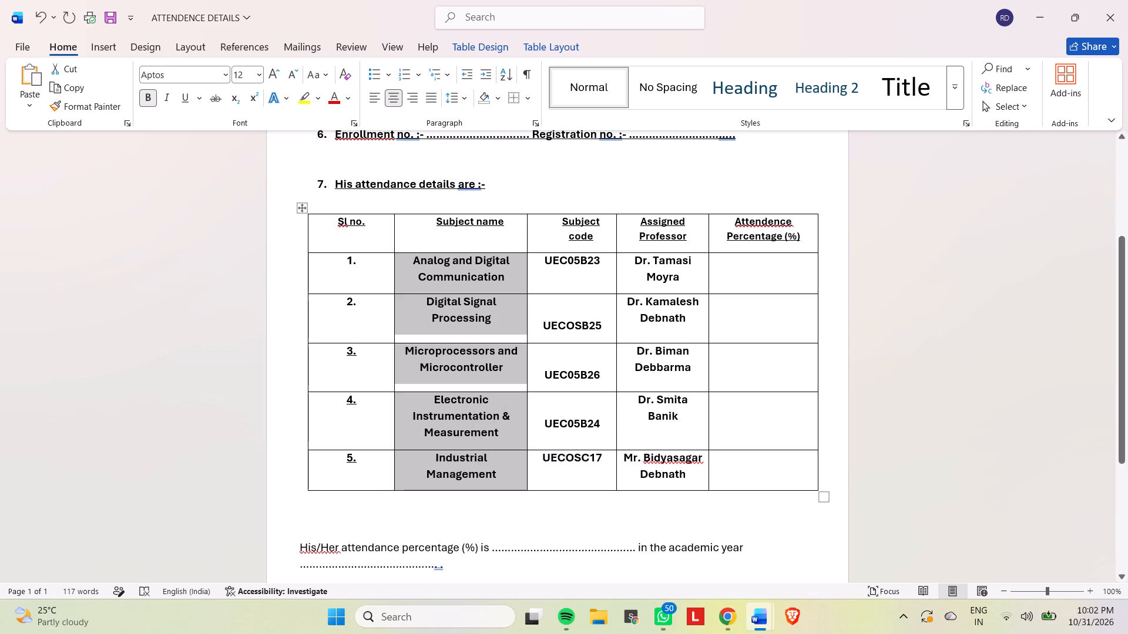
left_click(942, 339)
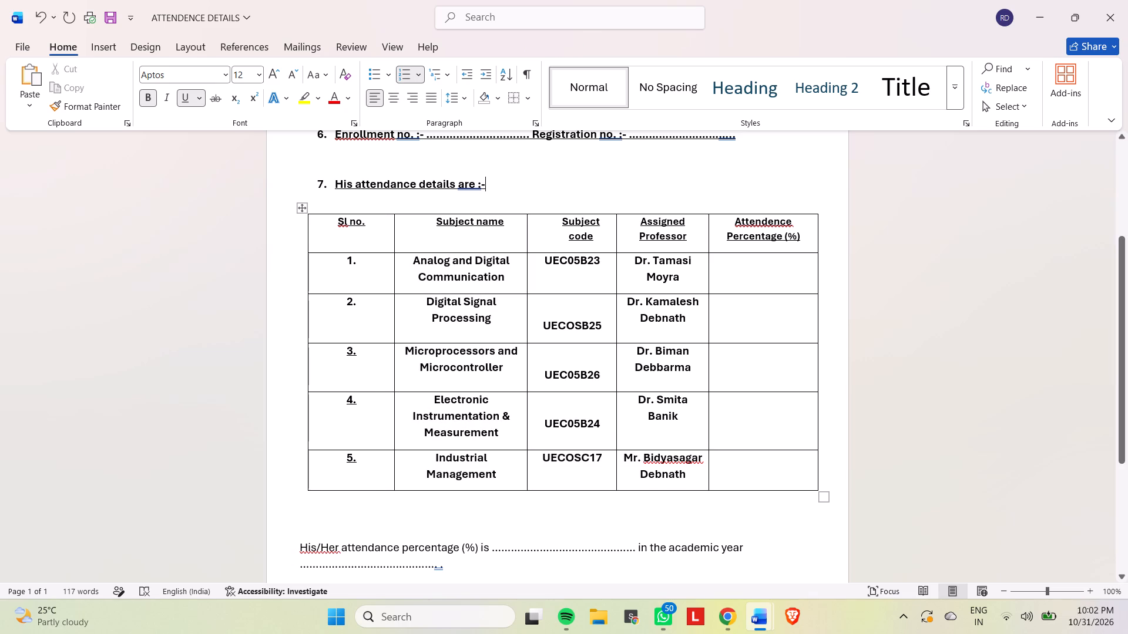
Remove the blank space above the subject codes UECOSB25, UEC05B26 and UEC05B24 in their cells.
left_click_drag(456, 344, 457, 334)
left_click_drag(537, 323, 538, 330)
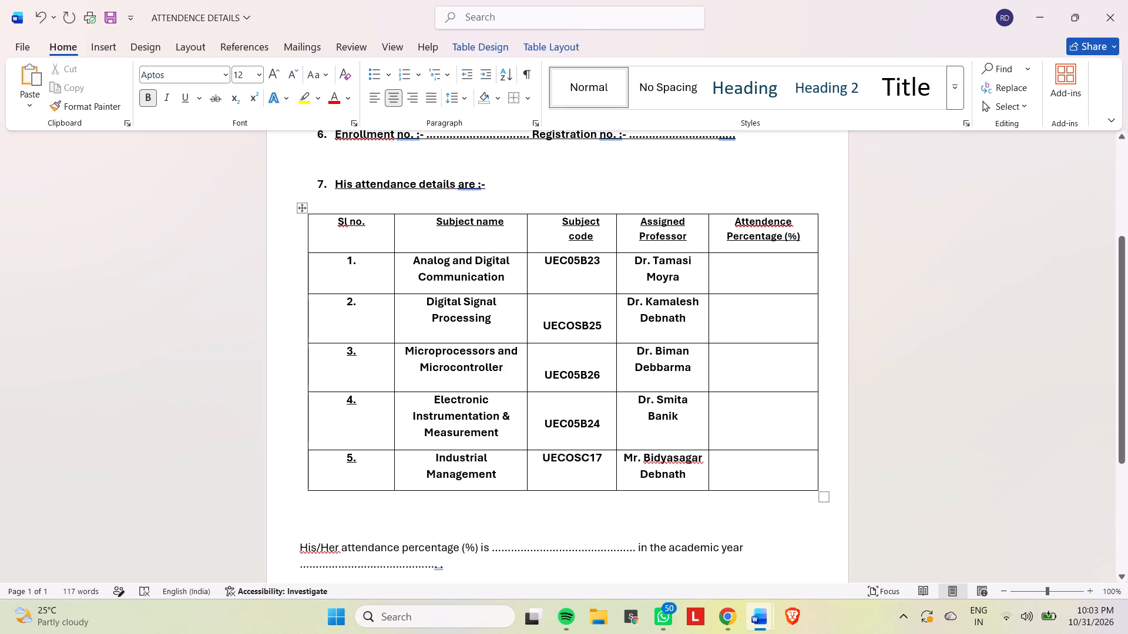
key("BackSpace")
key("BackSpace")
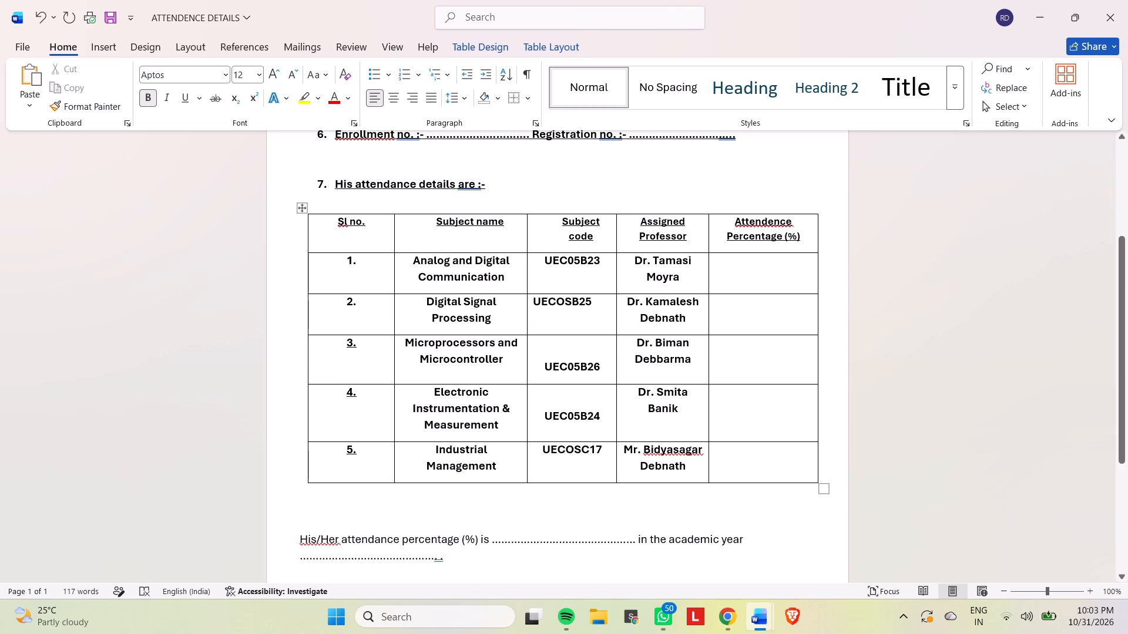
left_click(545, 369)
key("BackSpace")
key("BackSpace")
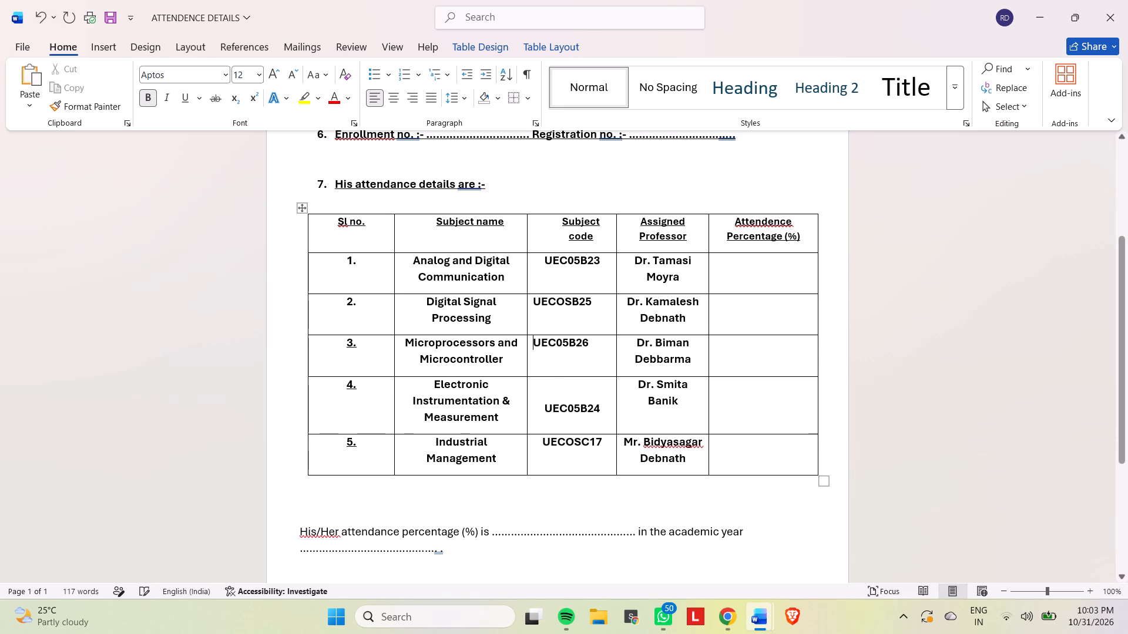
left_click(531, 410)
left_click(539, 408)
left_click(539, 408)
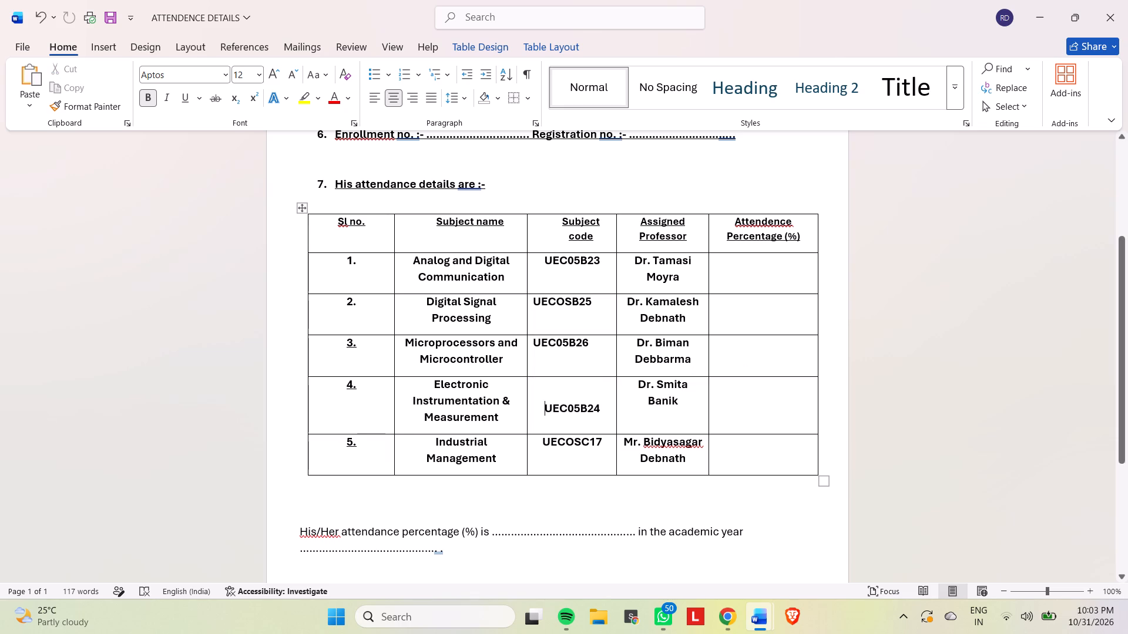
key("BackSpace")
key("BackSpace")
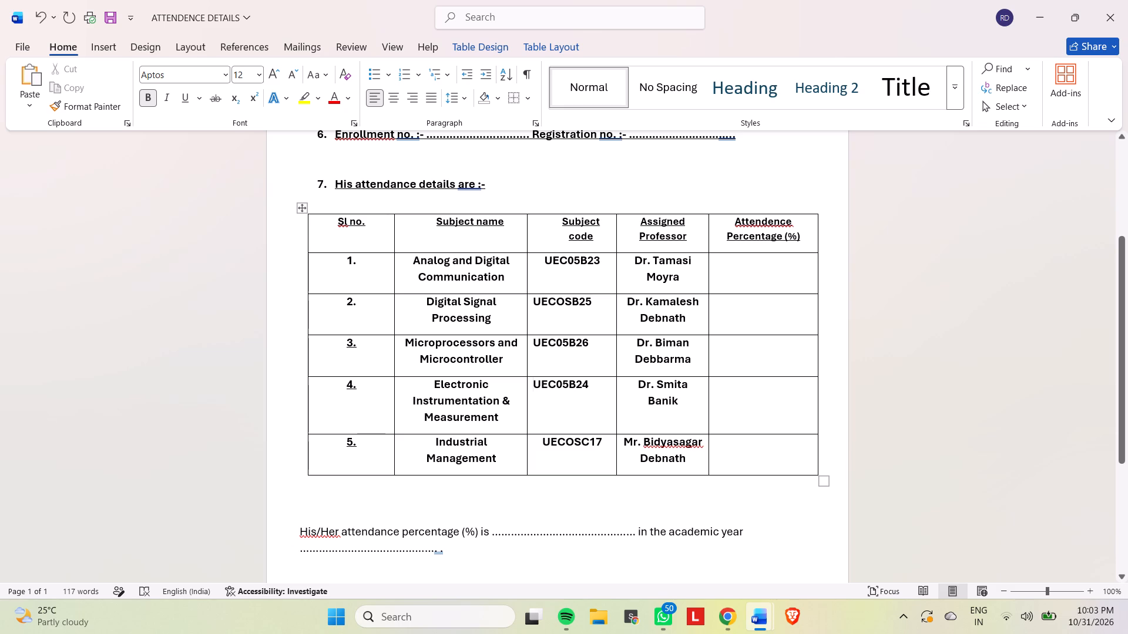
Centre the text of the five subject codes in the Subject code column.
left_click_drag(547, 257, 593, 458)
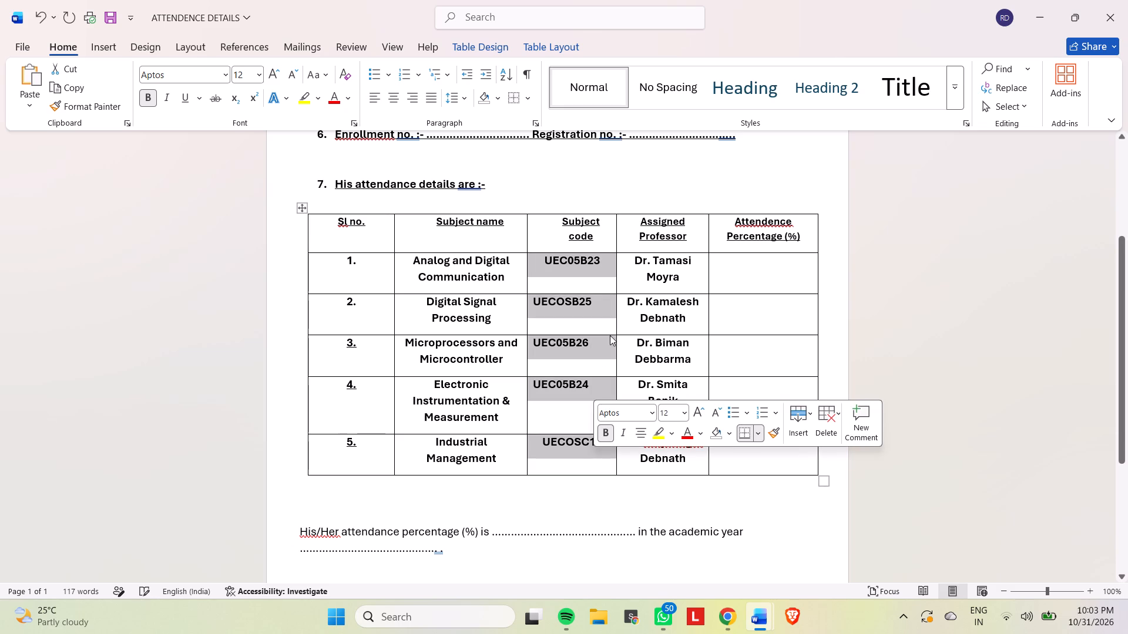
left_click(398, 96)
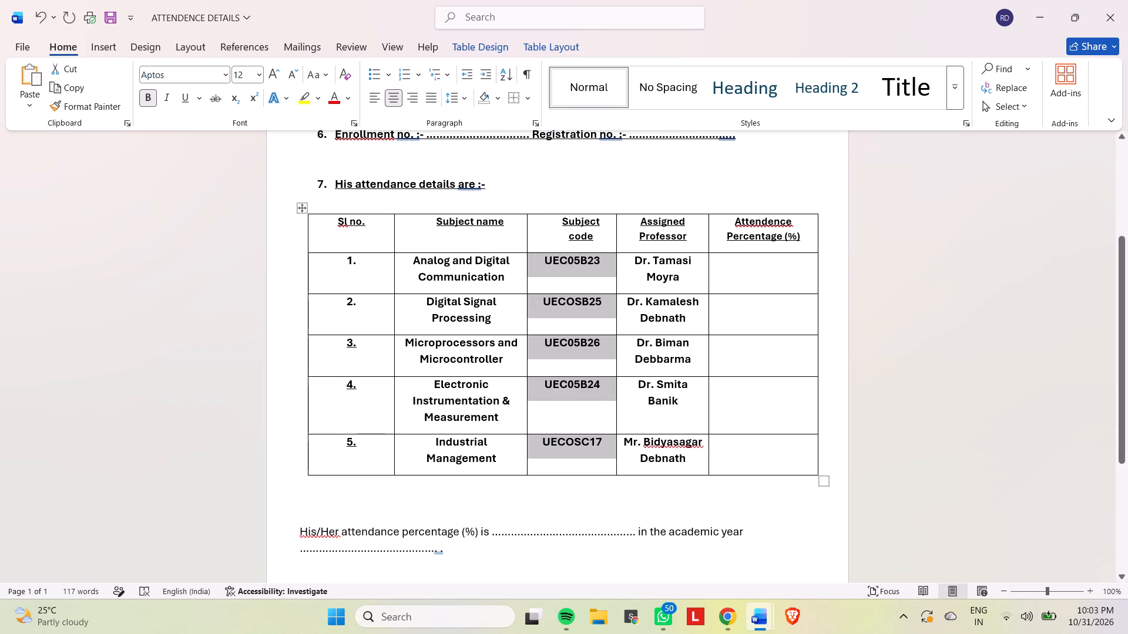
left_click(1008, 285)
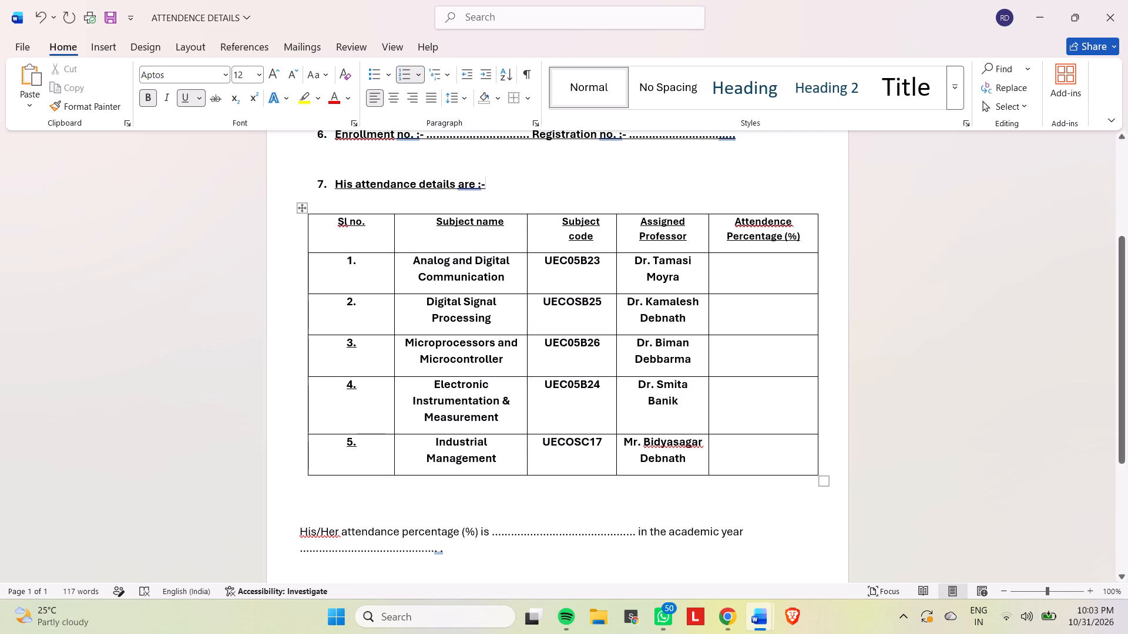
Review the form's layout from the title down to the closing attendance percentage sentence.
scroll(586, 622, "down", 3)
scroll(528, 390, "up", 1)
scroll(529, 385, "down", 1)
scroll(533, 385, "up", 3)
scroll(713, 350, "up", 2)
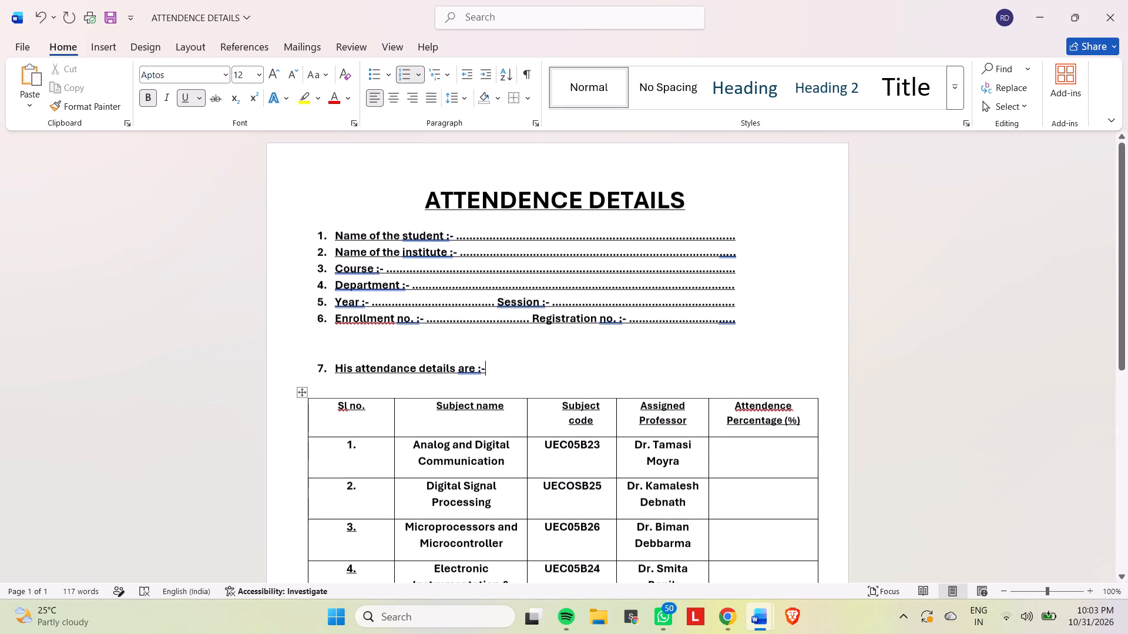
scroll(713, 350, "up", 1)
scroll(597, 318, "down", 1)
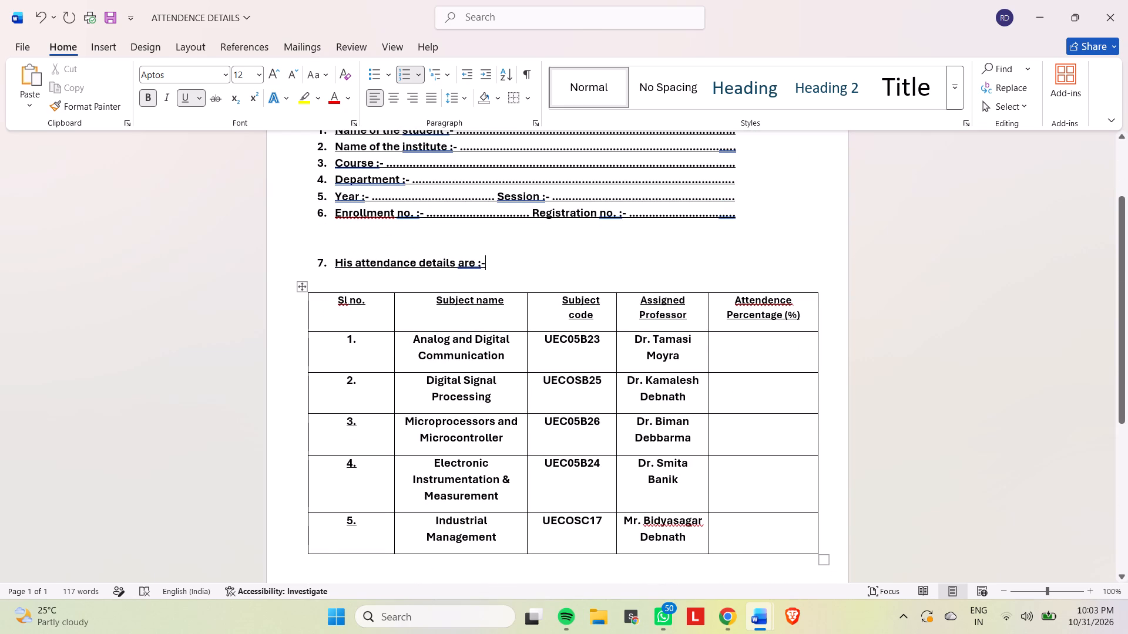
scroll(669, 382, "down", 2)
scroll(609, 460, "up", 1)
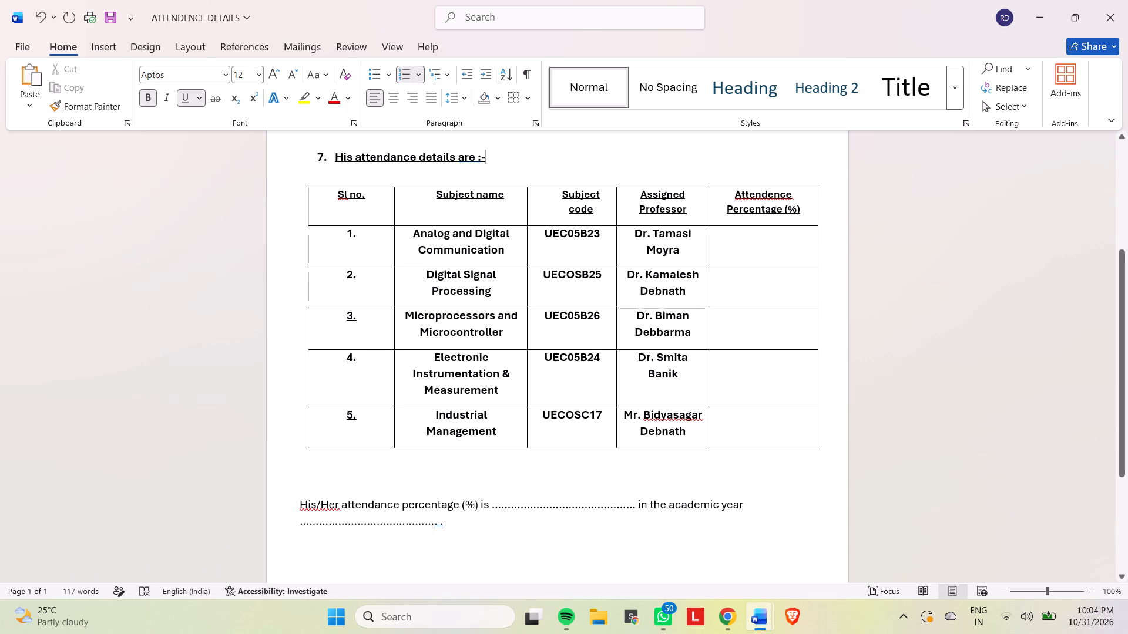
Change "His/Her" to "His" in the attendance percentage sentence below the table.
left_click(342, 501)
key("BackSpace")
key("BackSpace")
key("BackSpace")
key("BackSpace")
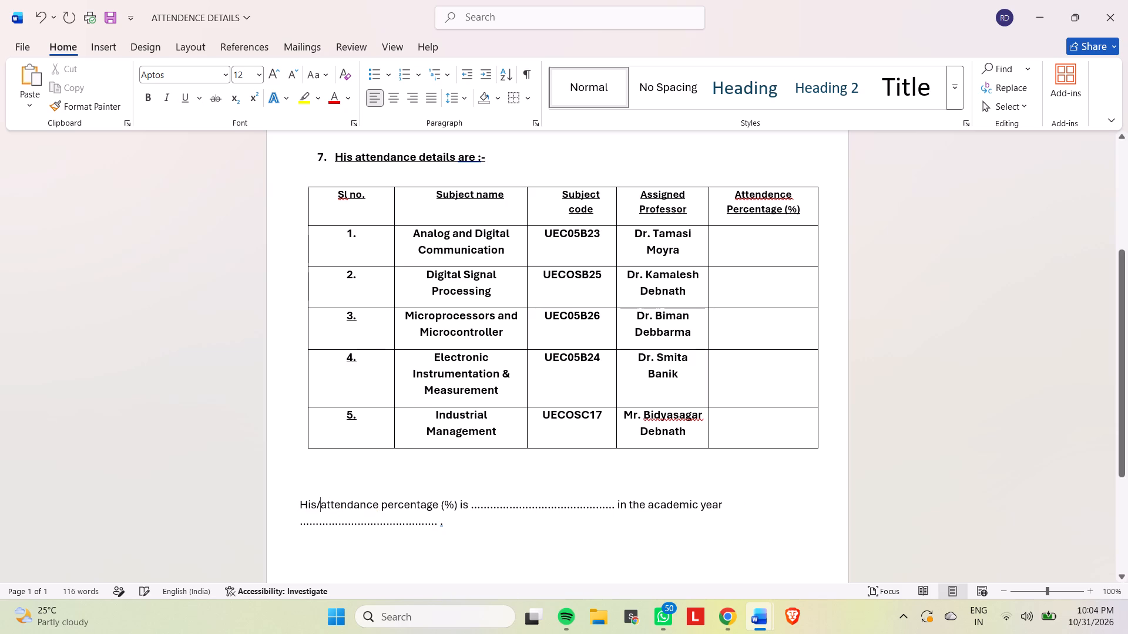
key("BackSpace")
key("space")
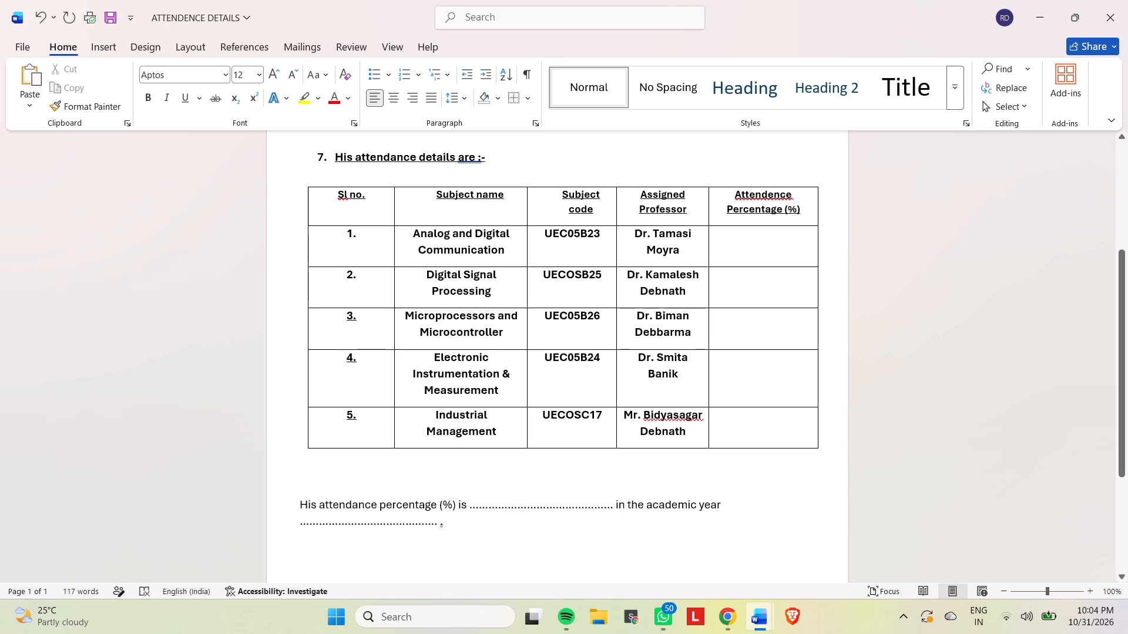
left_click(552, 487)
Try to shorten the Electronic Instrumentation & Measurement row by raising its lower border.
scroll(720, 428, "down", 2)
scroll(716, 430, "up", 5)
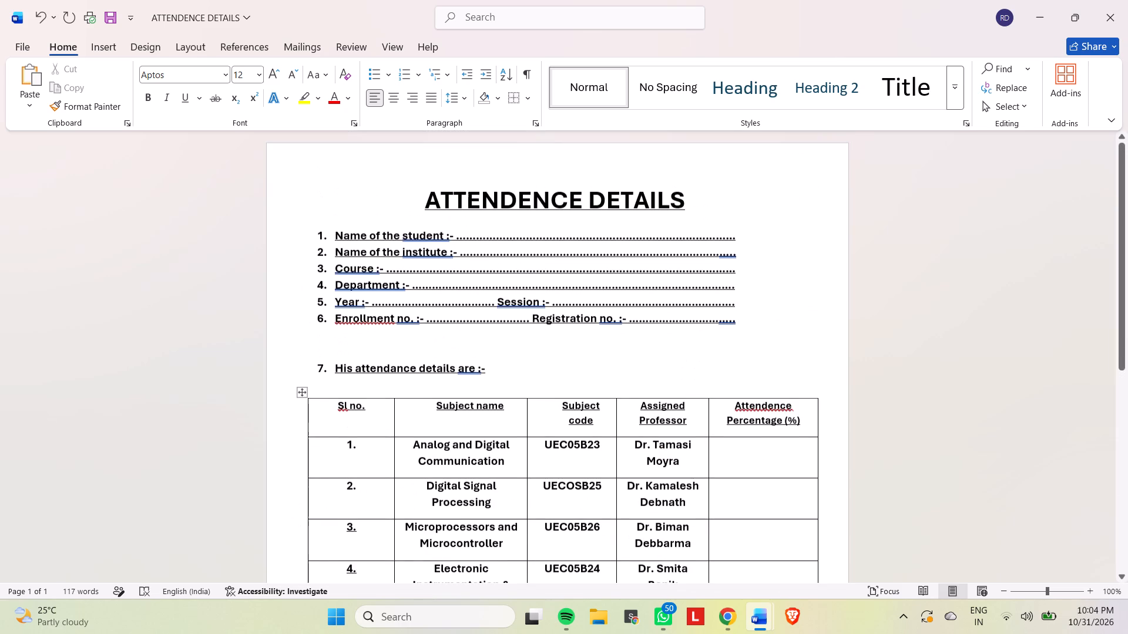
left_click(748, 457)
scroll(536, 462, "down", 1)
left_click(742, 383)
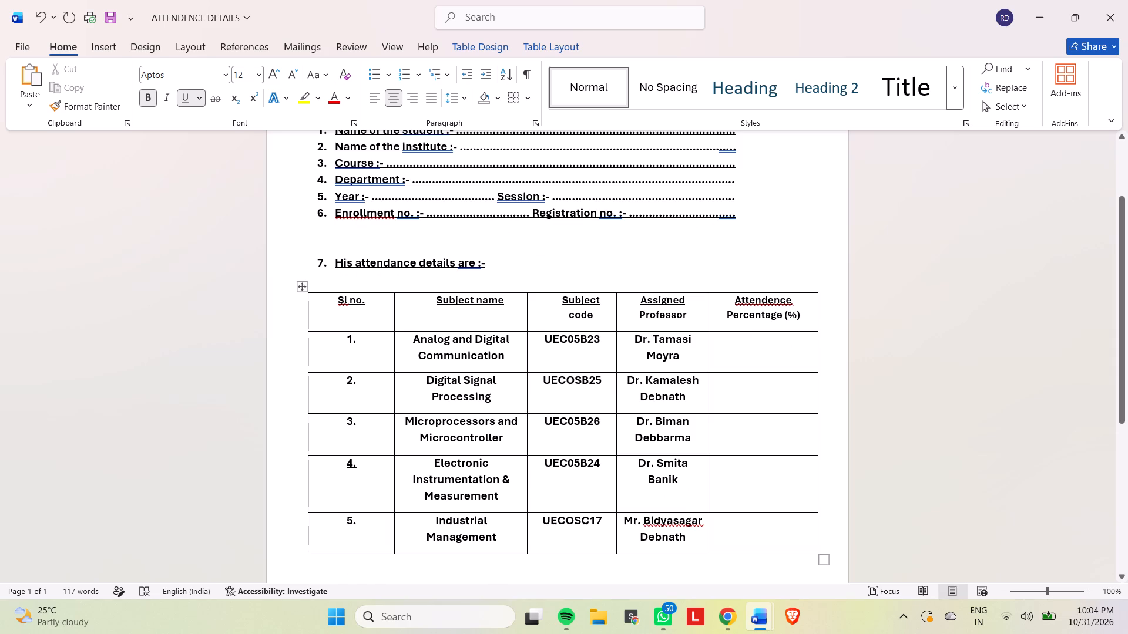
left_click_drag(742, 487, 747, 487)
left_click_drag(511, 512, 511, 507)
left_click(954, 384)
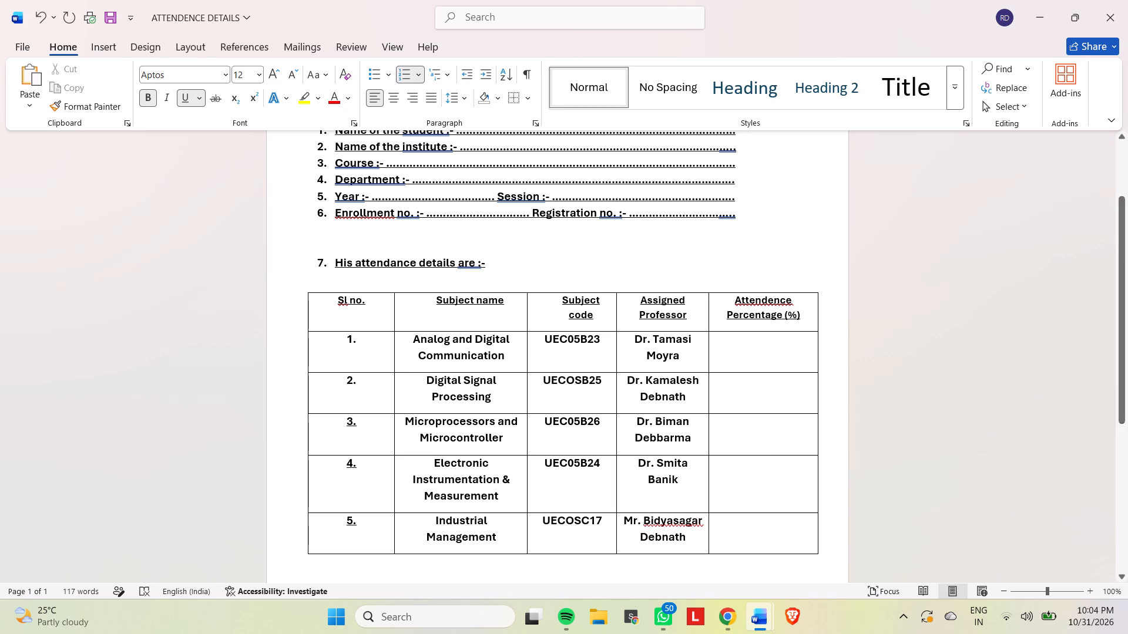
Check the finished form once more, covering the student details, the subject table and the closing sentence.
scroll(736, 367, "up", 4)
scroll(739, 356, "down", 1)
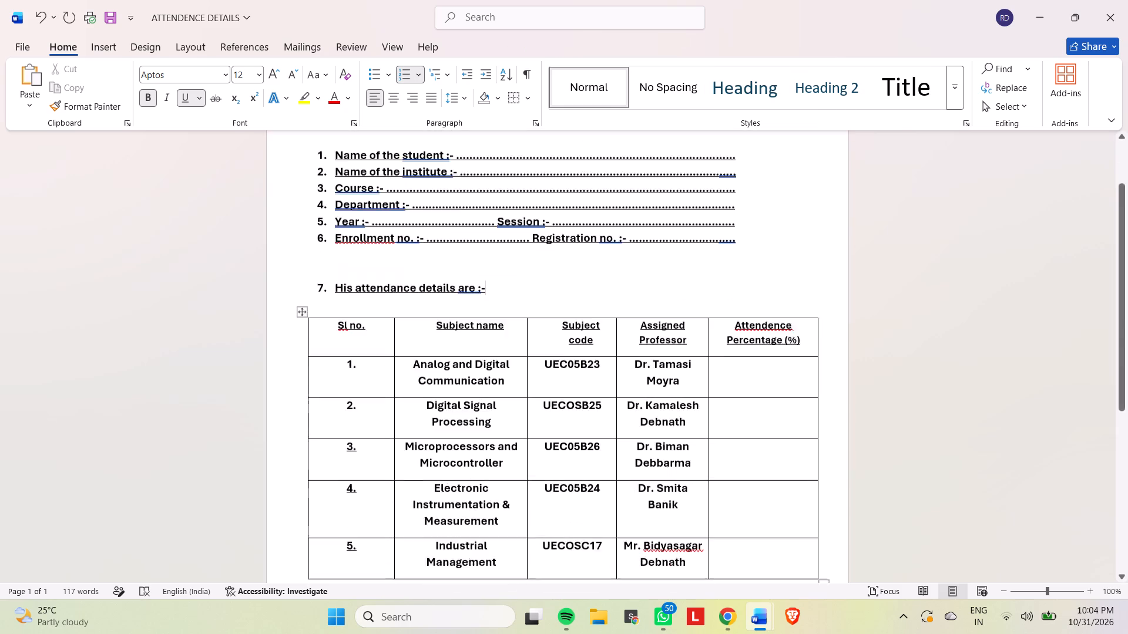
scroll(743, 370, "down", 6)
scroll(724, 435, "down", 4)
scroll(761, 444, "up", 3)
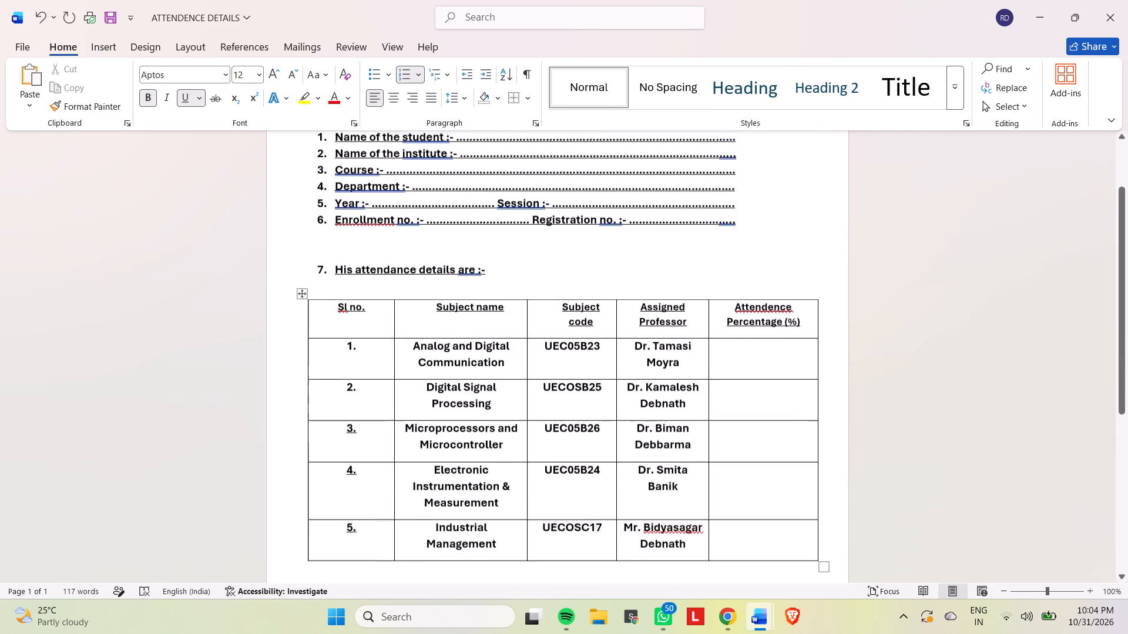
scroll(760, 443, "up", 3)
scroll(758, 423, "down", 1)
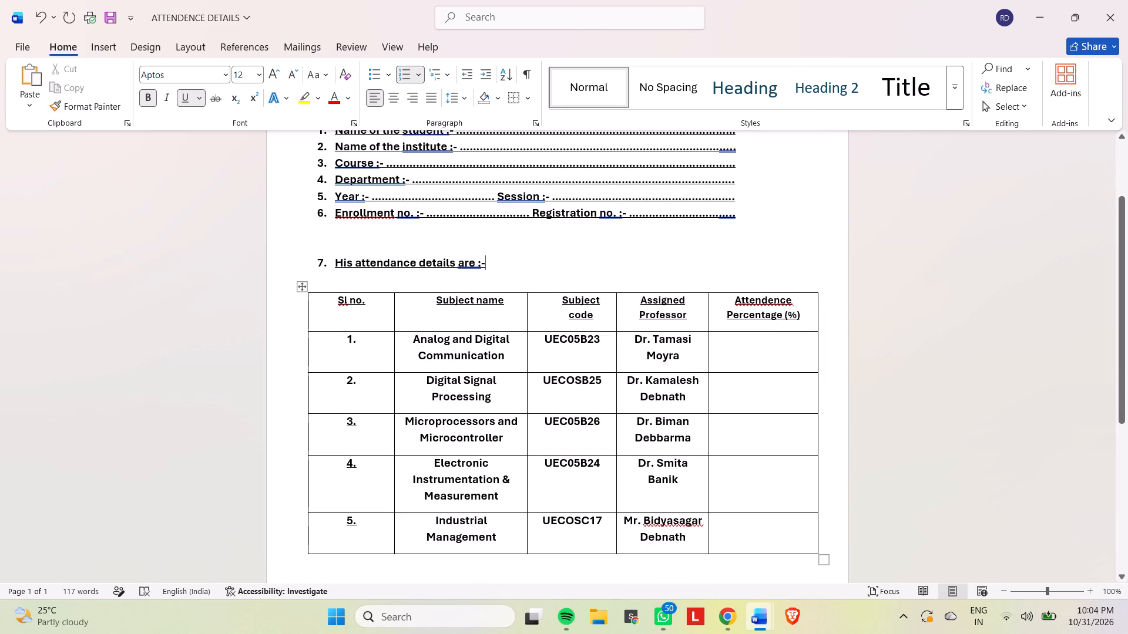
scroll(605, 360, "up", 2)
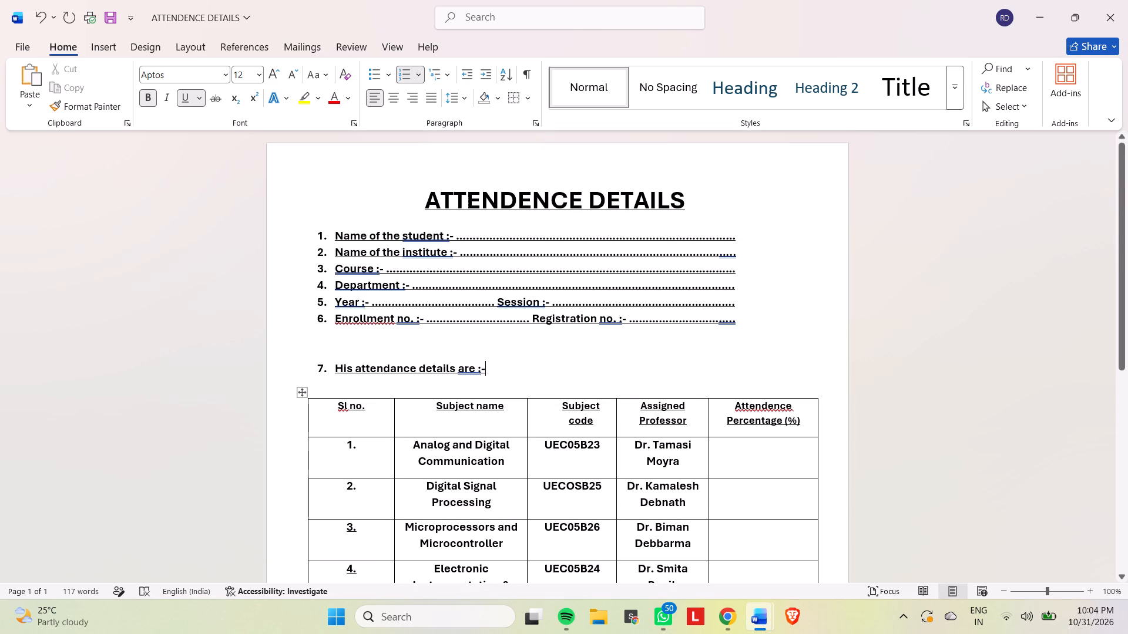
scroll(580, 369, "down", 2)
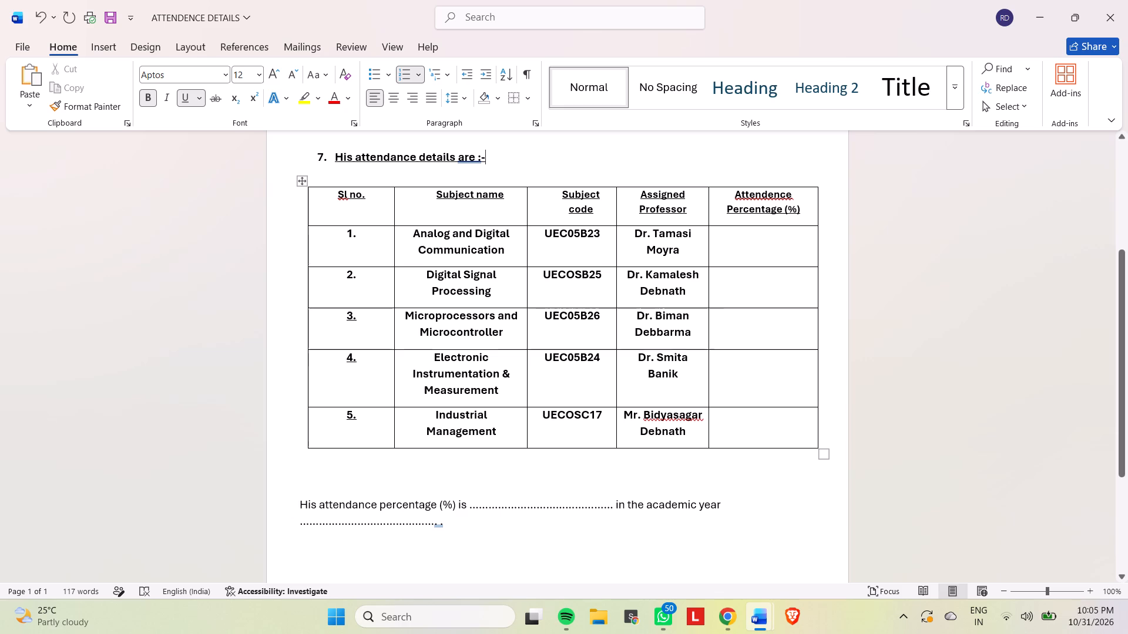
Minimise the attendance document window to return to the browser.
left_click(1042, 11)
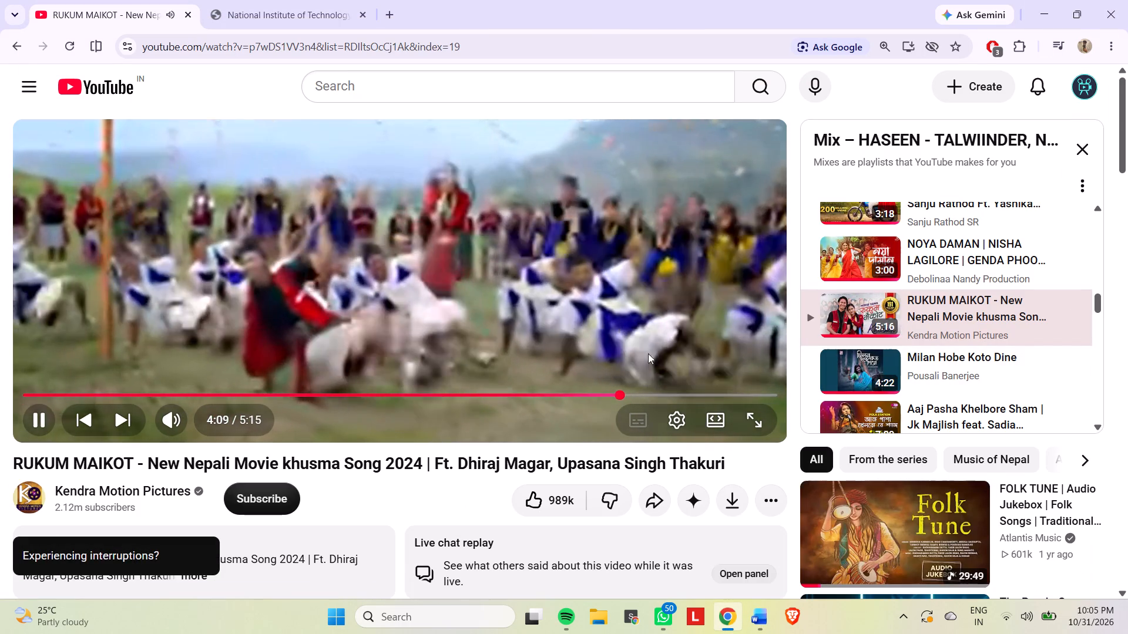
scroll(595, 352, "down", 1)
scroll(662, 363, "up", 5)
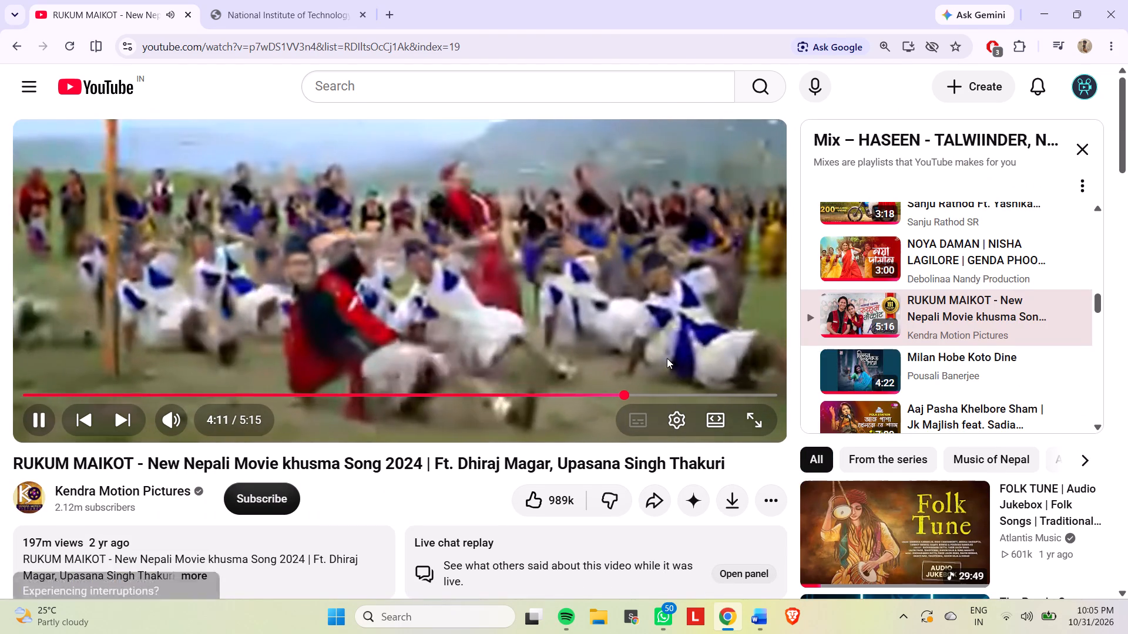
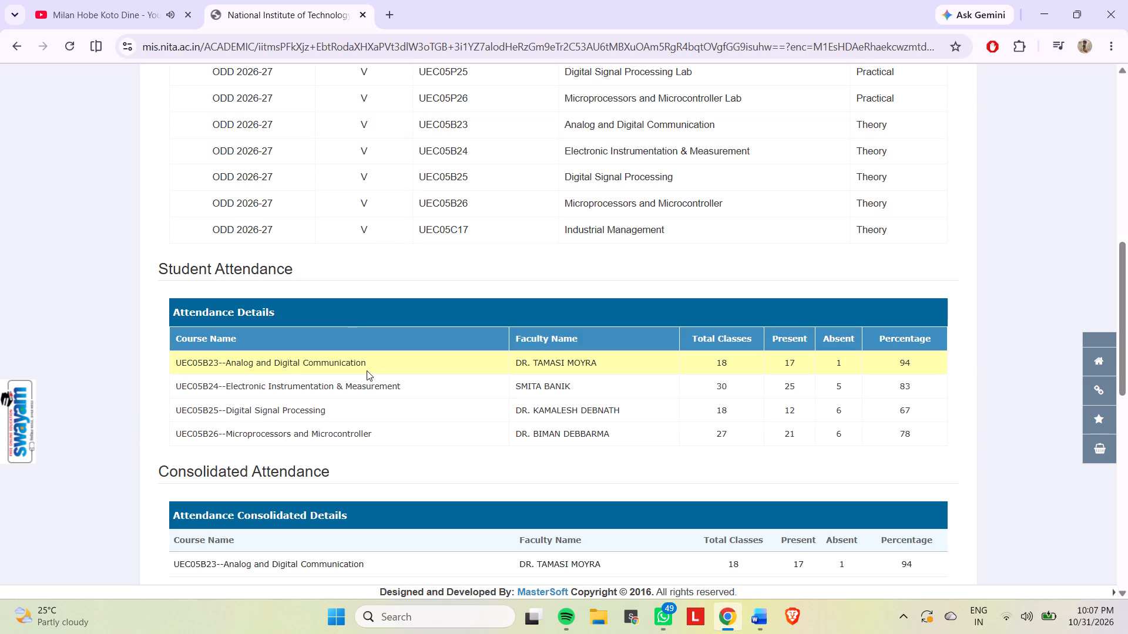
Review the portal's student record, covering the attendance tables, the enrolment, branch and semester details, and the semesterwise fees.
scroll(542, 524, "down", 1)
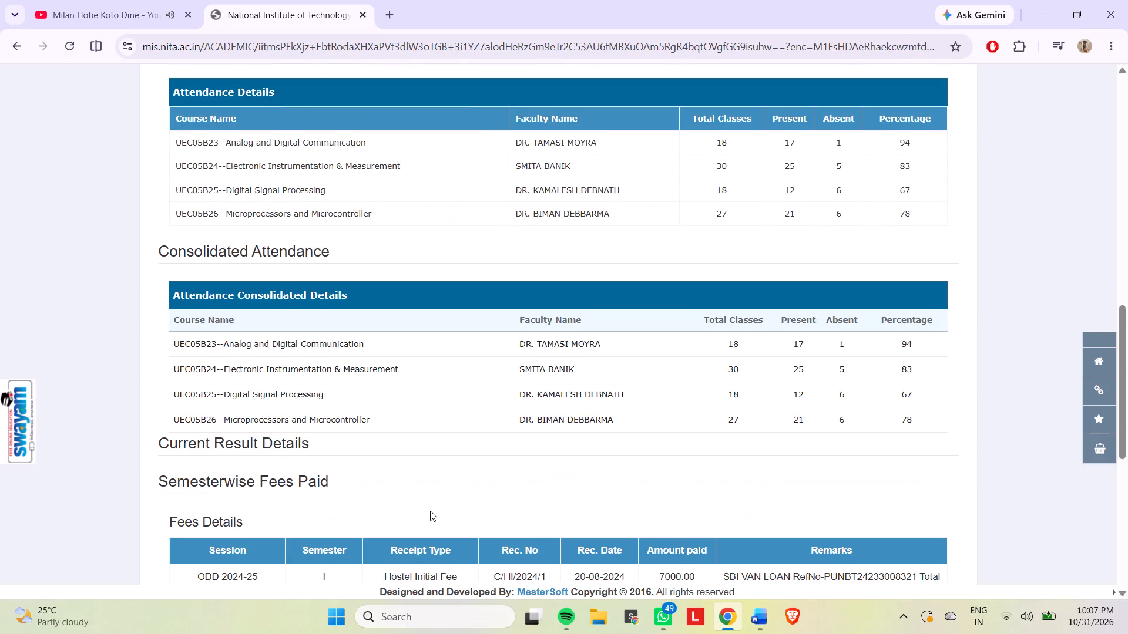
scroll(519, 446, "up", 6)
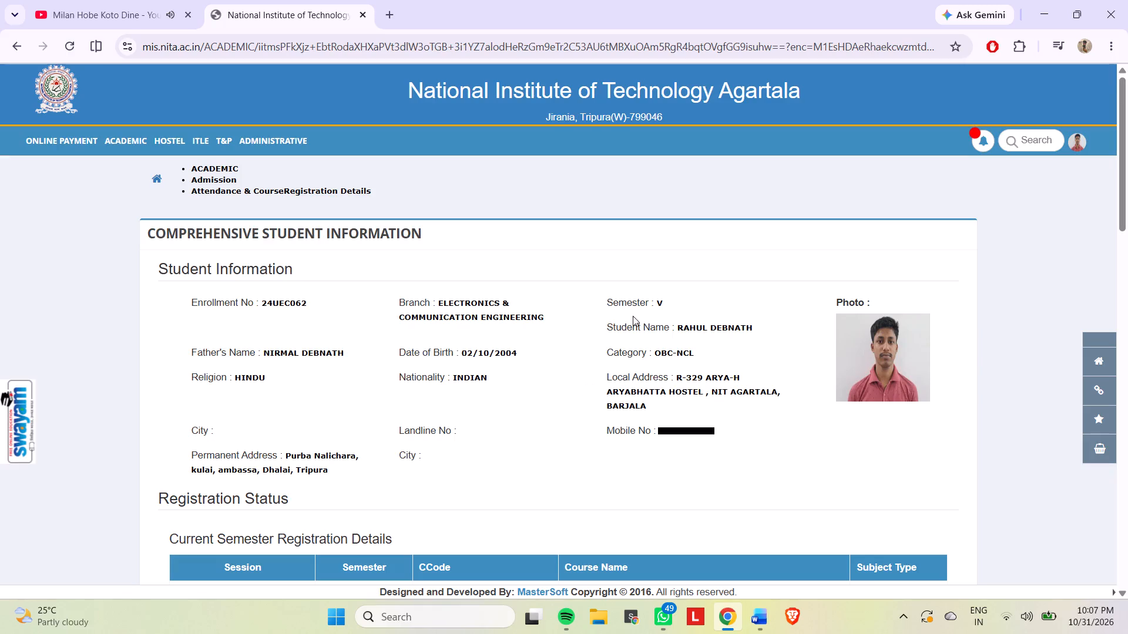
left_click_drag(651, 304, 669, 304)
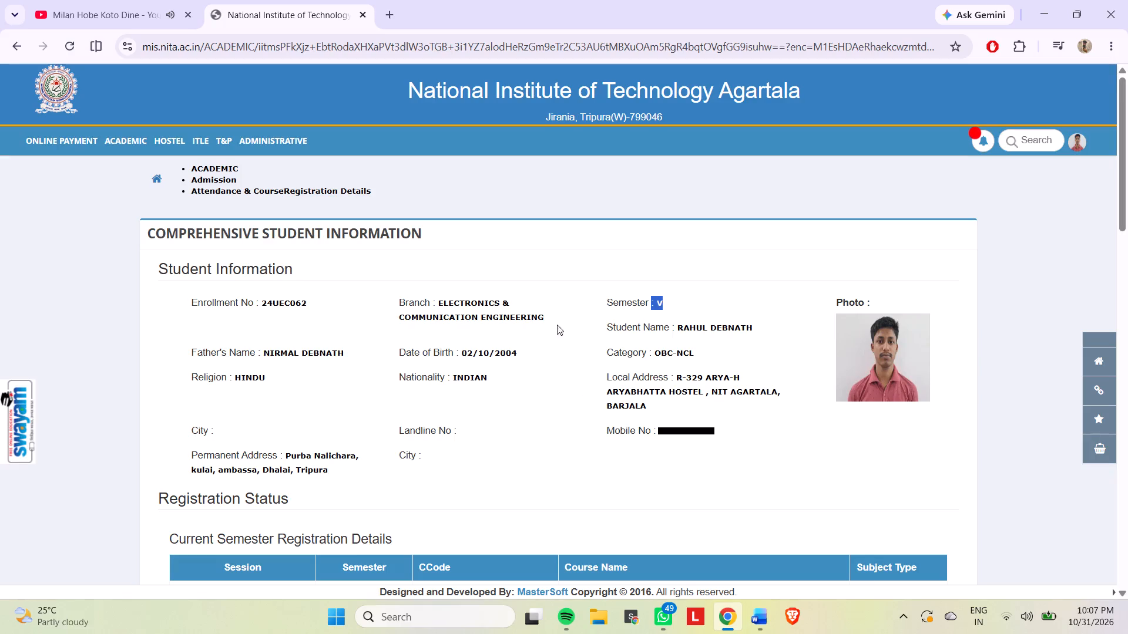
left_click_drag(536, 320, 401, 295)
left_click_drag(550, 313, 383, 303)
left_click_drag(236, 305, 313, 301)
left_click_drag(351, 352, 171, 402)
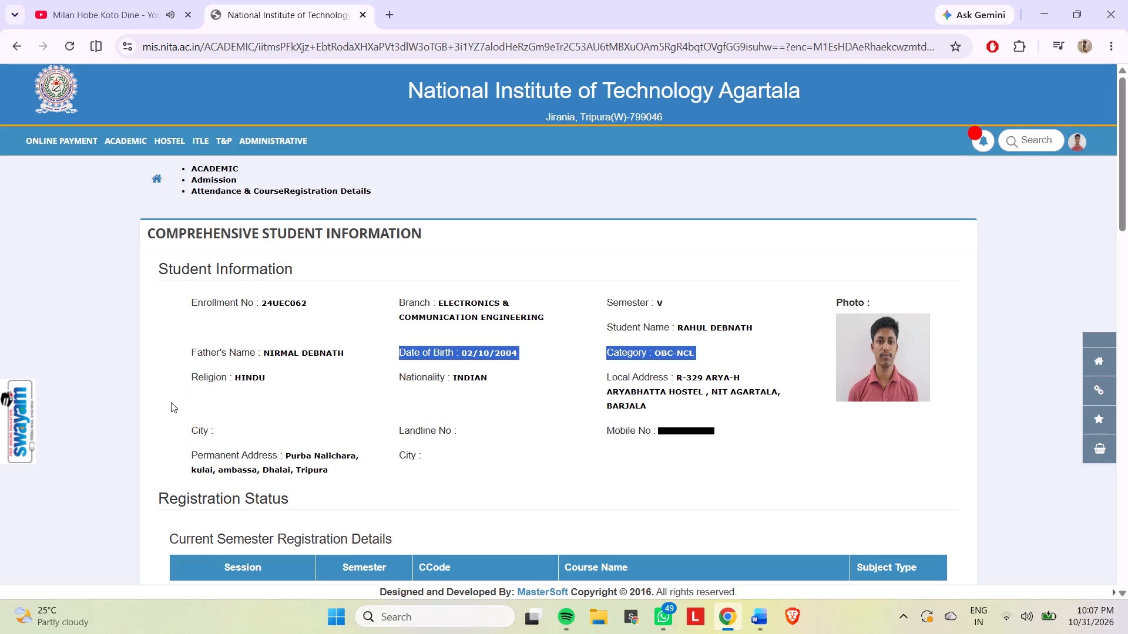
left_click_drag(171, 402, 617, 262)
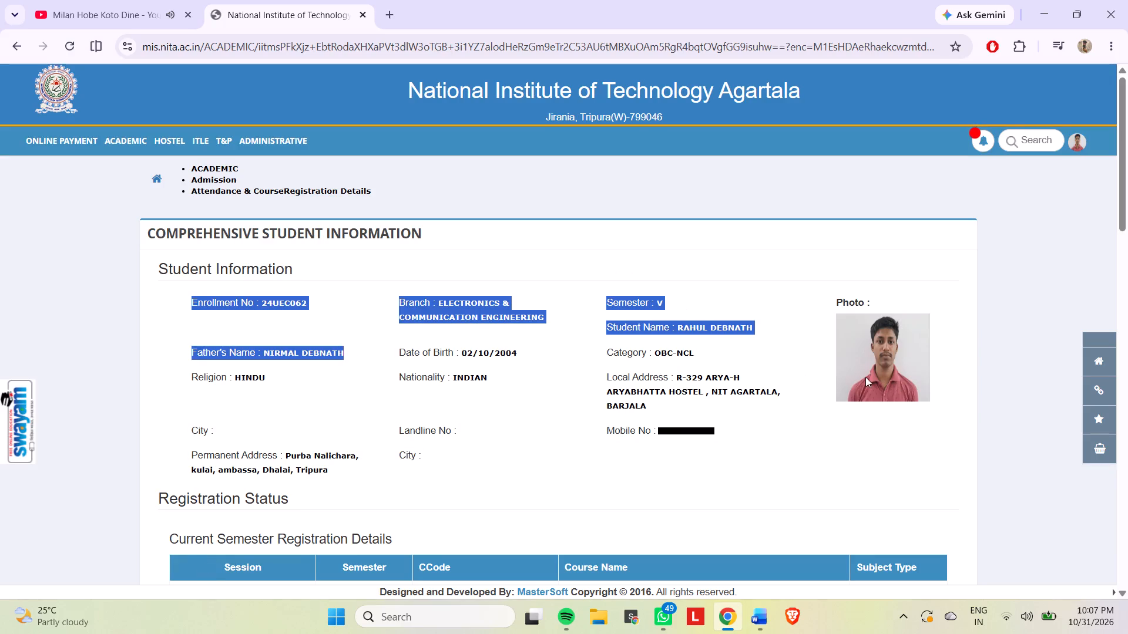
left_click(879, 367)
left_click(882, 351)
scroll(419, 297, "down", 2)
scroll(539, 335, "down", 3)
scroll(444, 363, "up", 1)
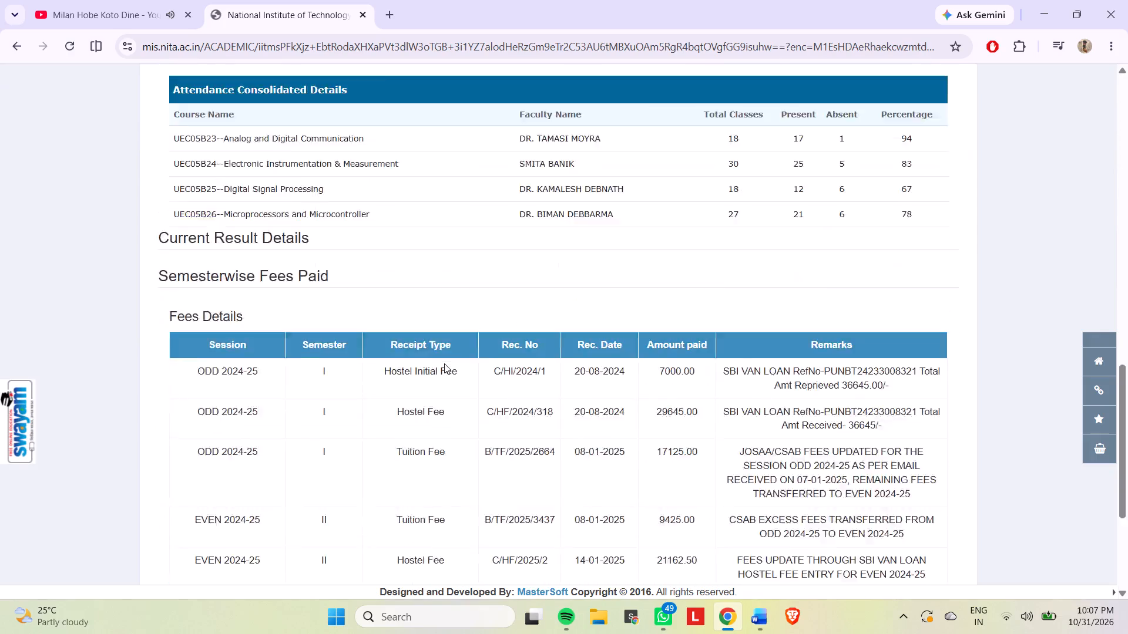
scroll(479, 372, "down", 2)
scroll(549, 397, "up", 11)
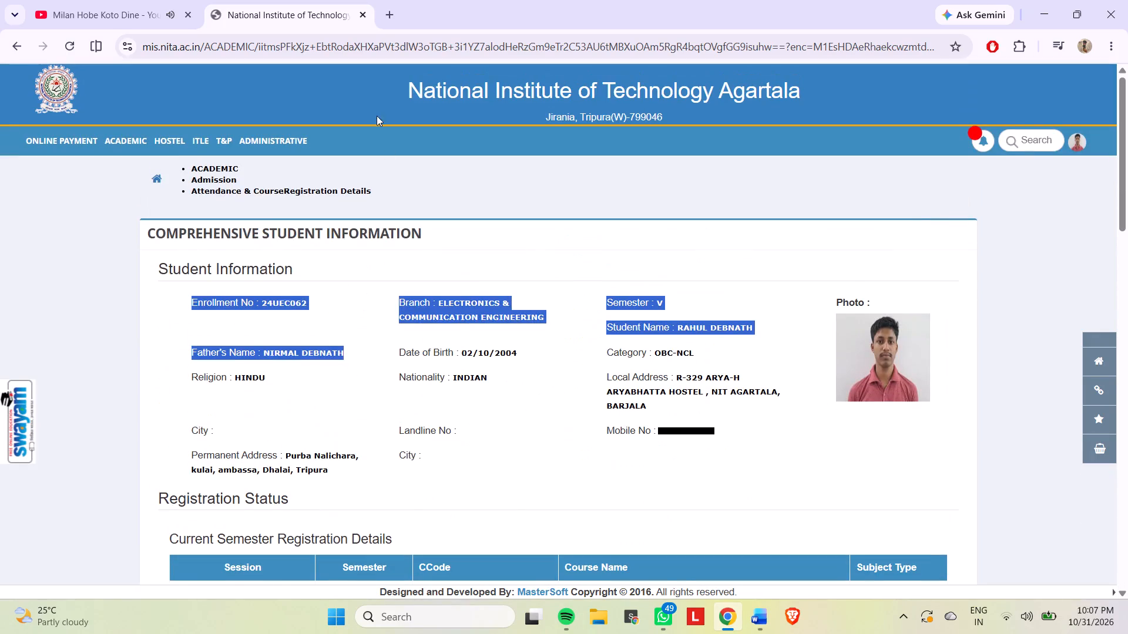
Switch from the student portal to WhatsApp.
left_click(656, 613)
left_click(659, 613)
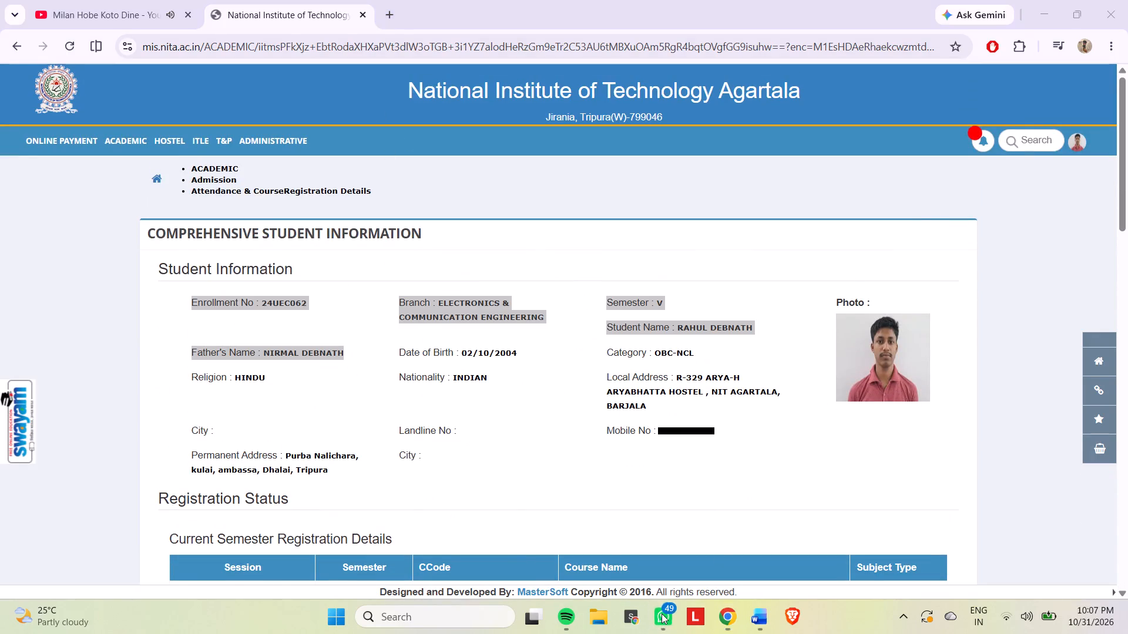
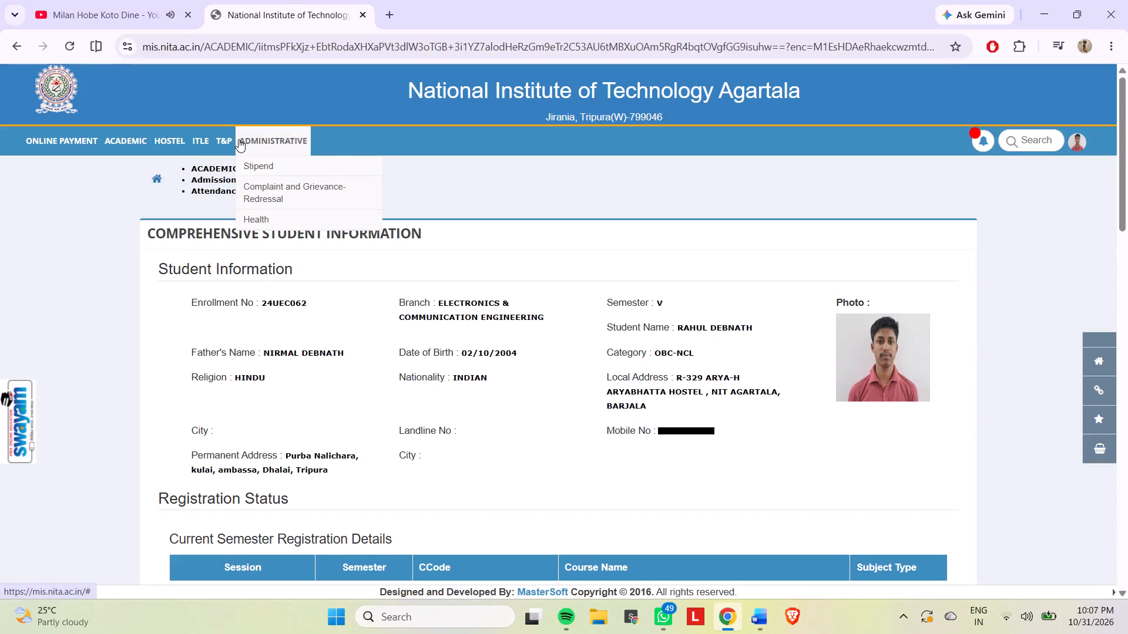
Close the student portal tab.
left_click(221, 138)
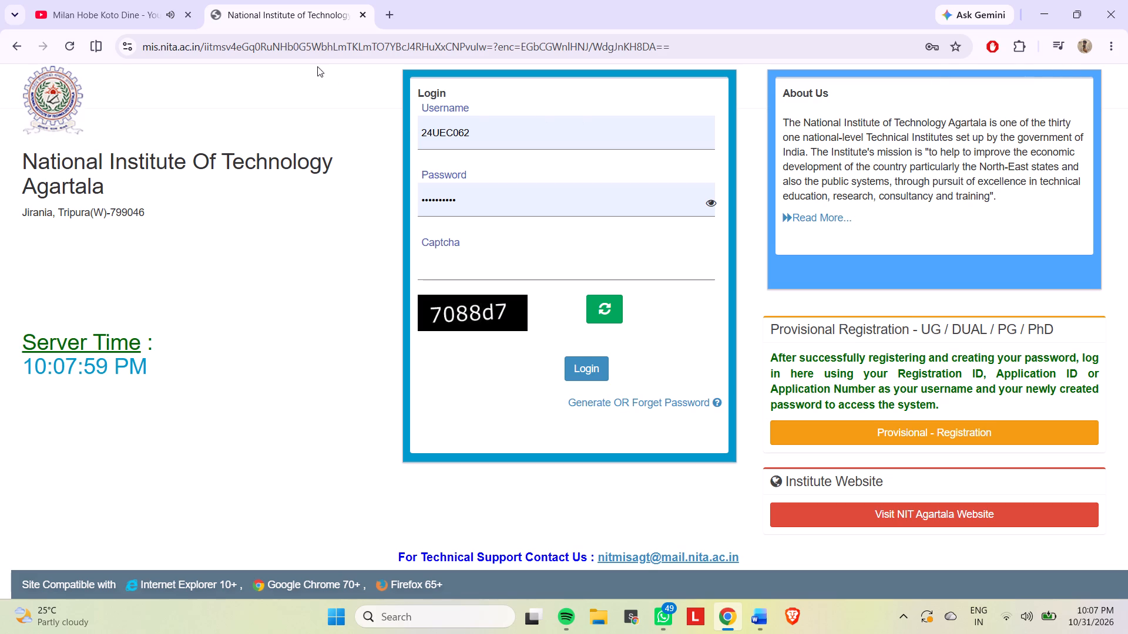
left_click(364, 15)
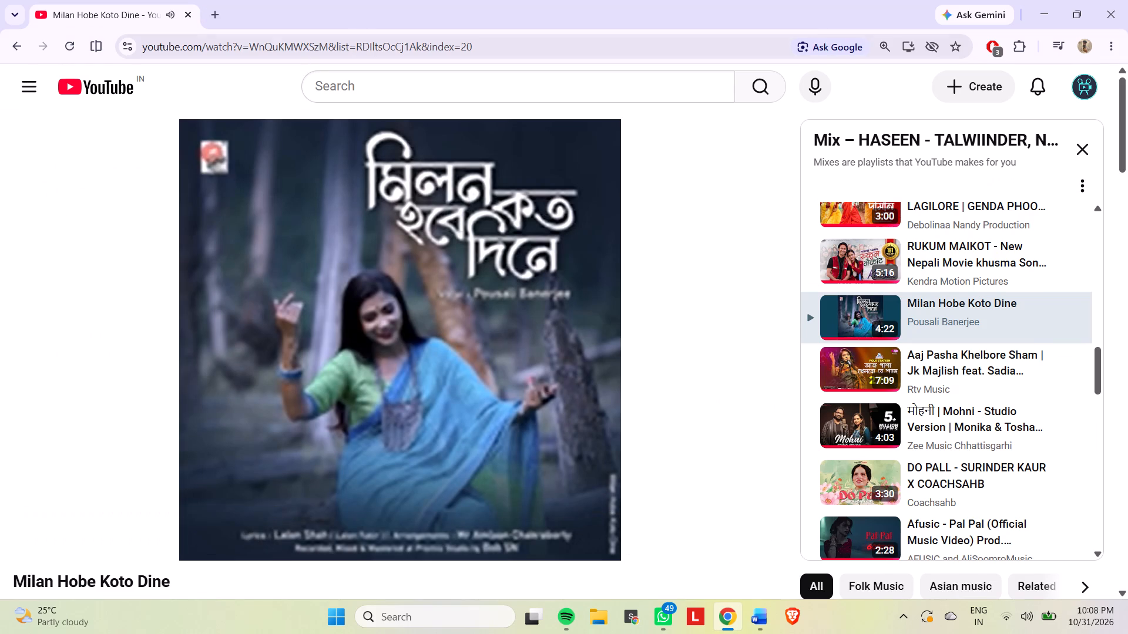
Search Google in a new tab for "buddy4study scholarship" and open the Buddy4Study scholarship portal from the results.
left_click(219, 6)
left_click(415, 288)
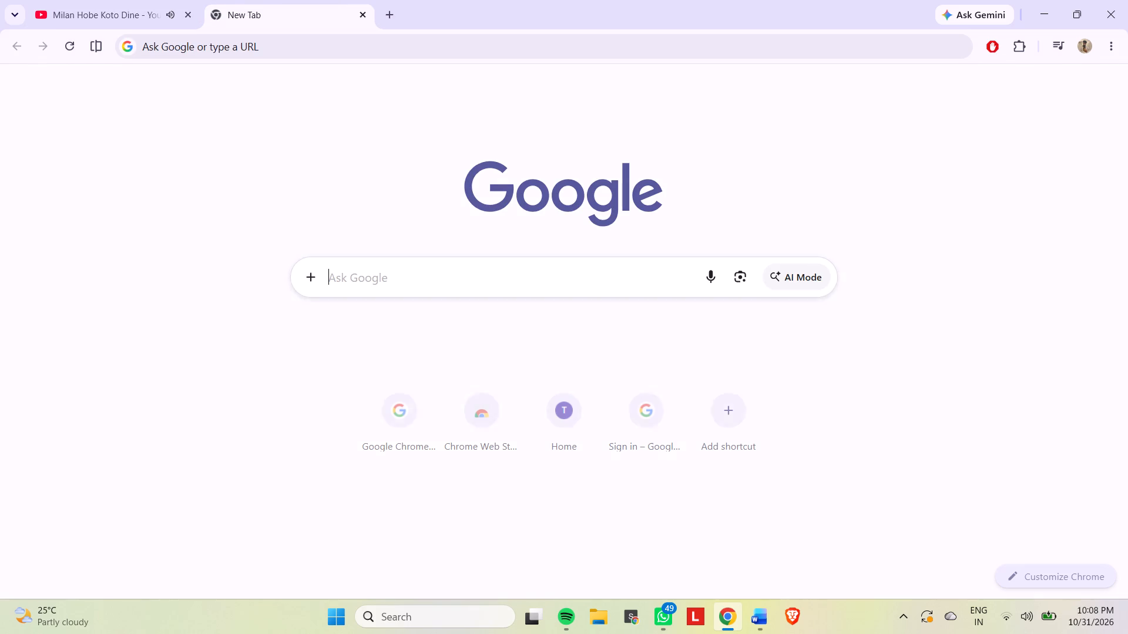
left_click(390, 375)
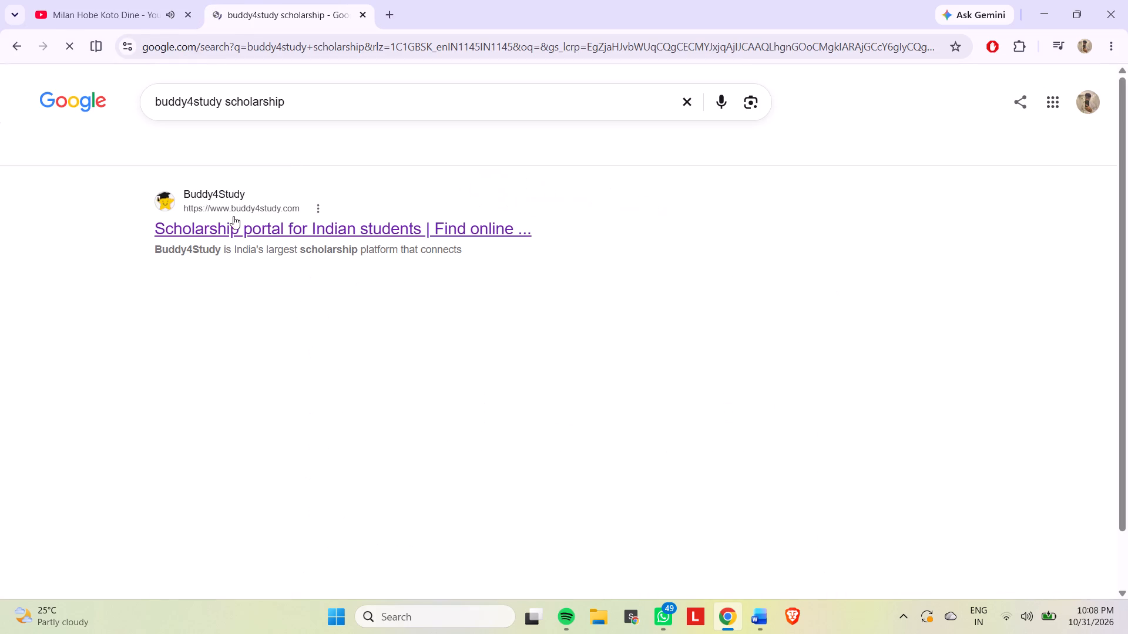
left_click(234, 221)
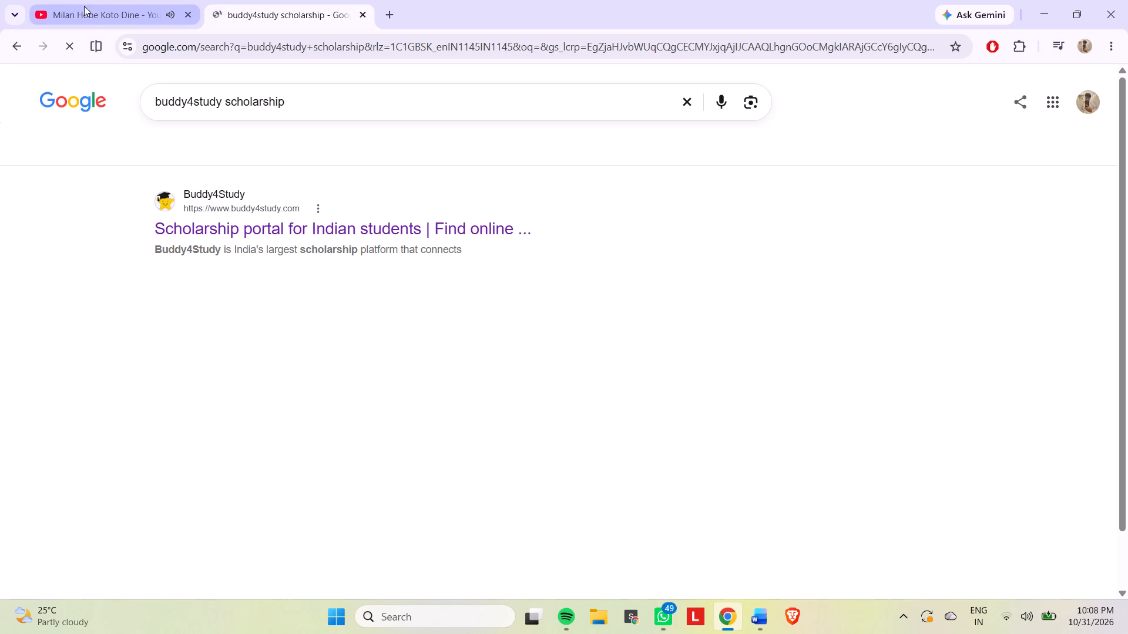
left_click(139, 19)
left_click(233, 0)
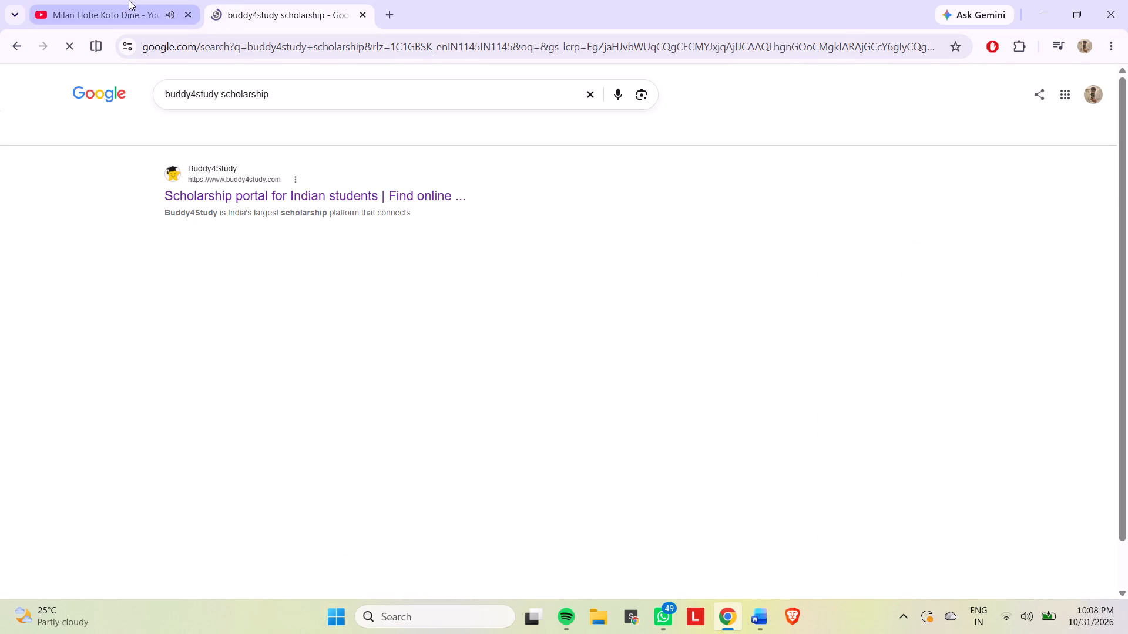
left_click(129, 0)
left_click(238, 4)
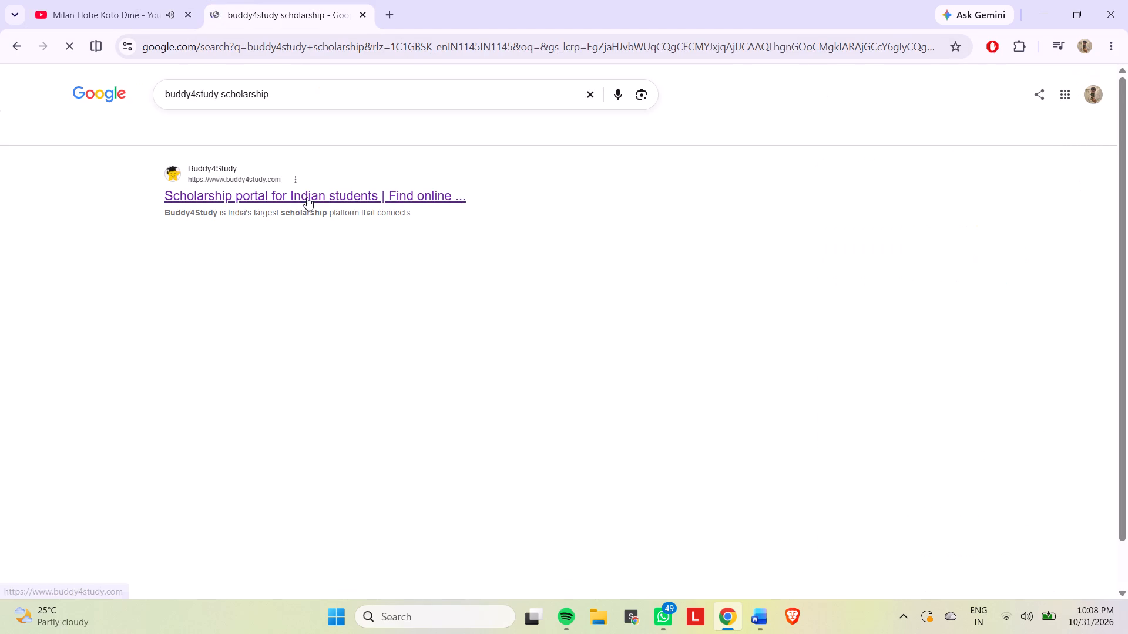
left_click(307, 198)
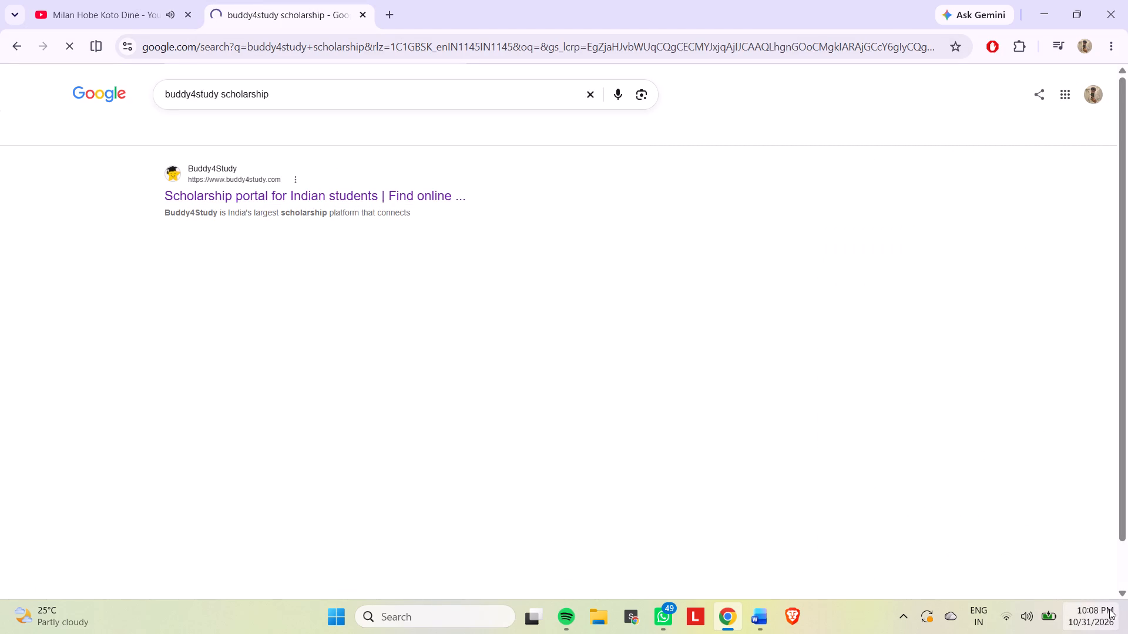
Check the computer's Wi-Fi connection in the quick settings while the scholarship portal loads.
left_click(1036, 605)
left_click(1006, 612)
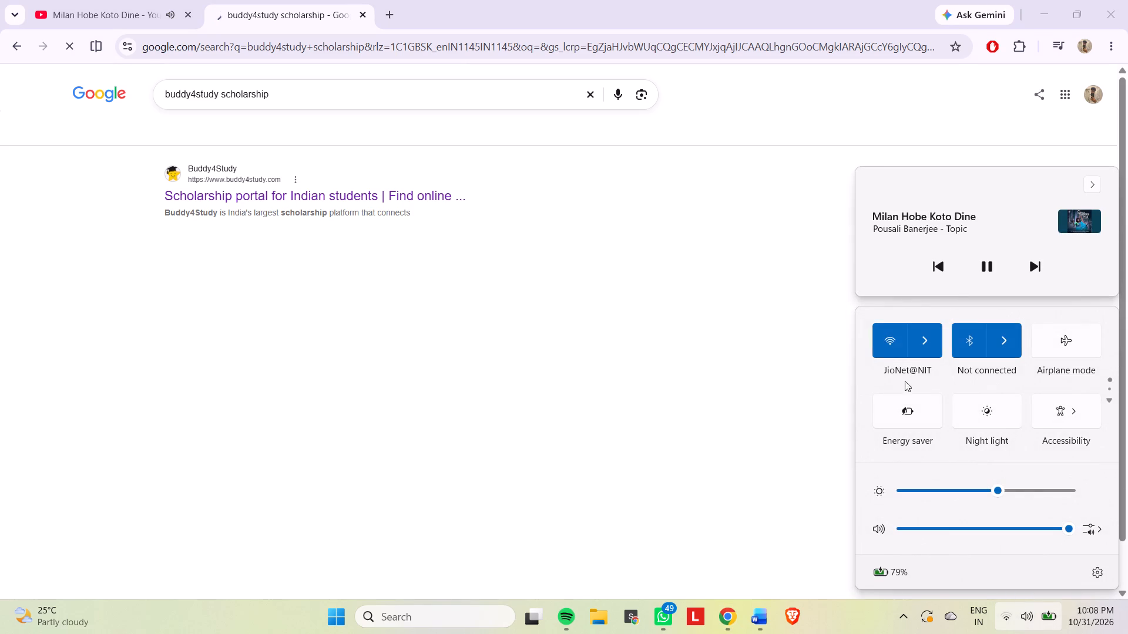
left_click(924, 347)
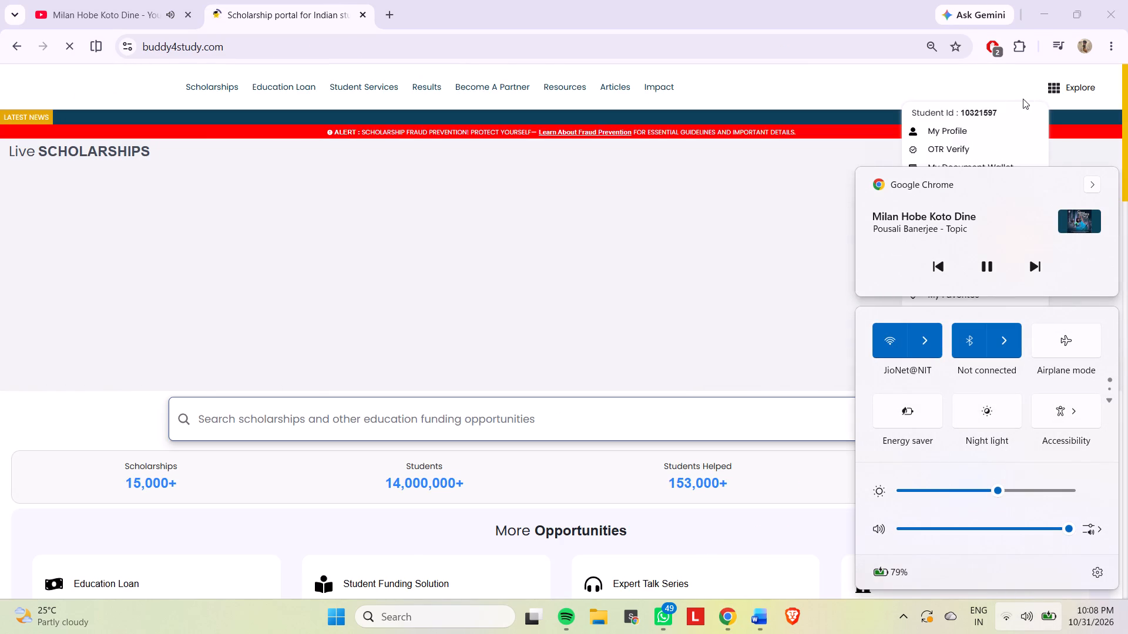
Try to open the Applied Scholarships page of the signed-in Buddy4Study account.
scroll(352, 385, "down", 1)
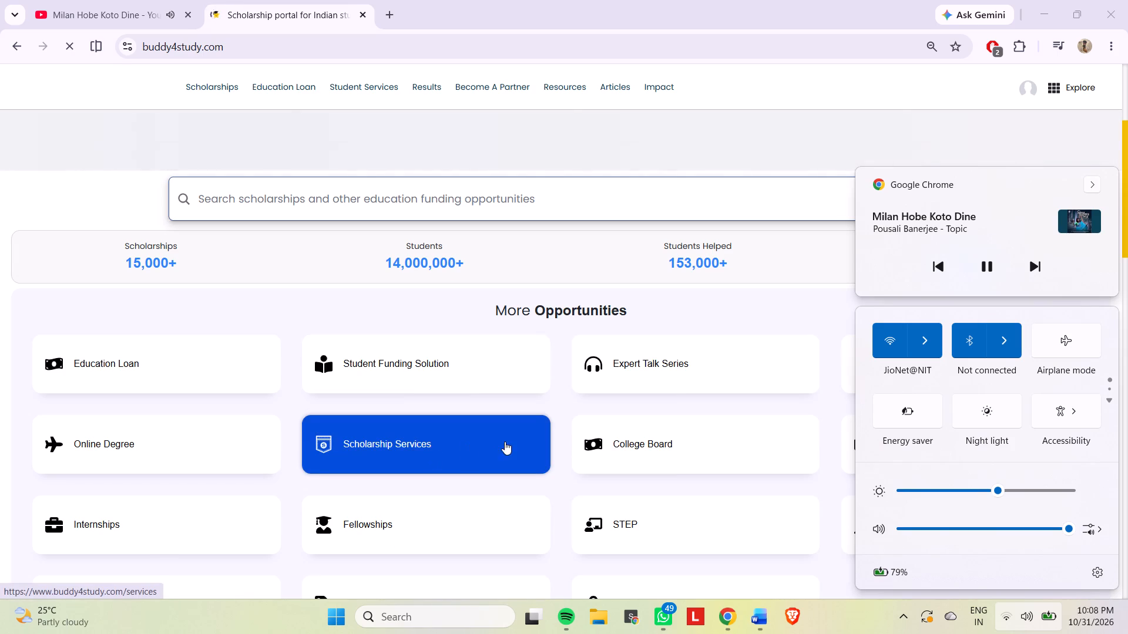
scroll(408, 444, "down", 1)
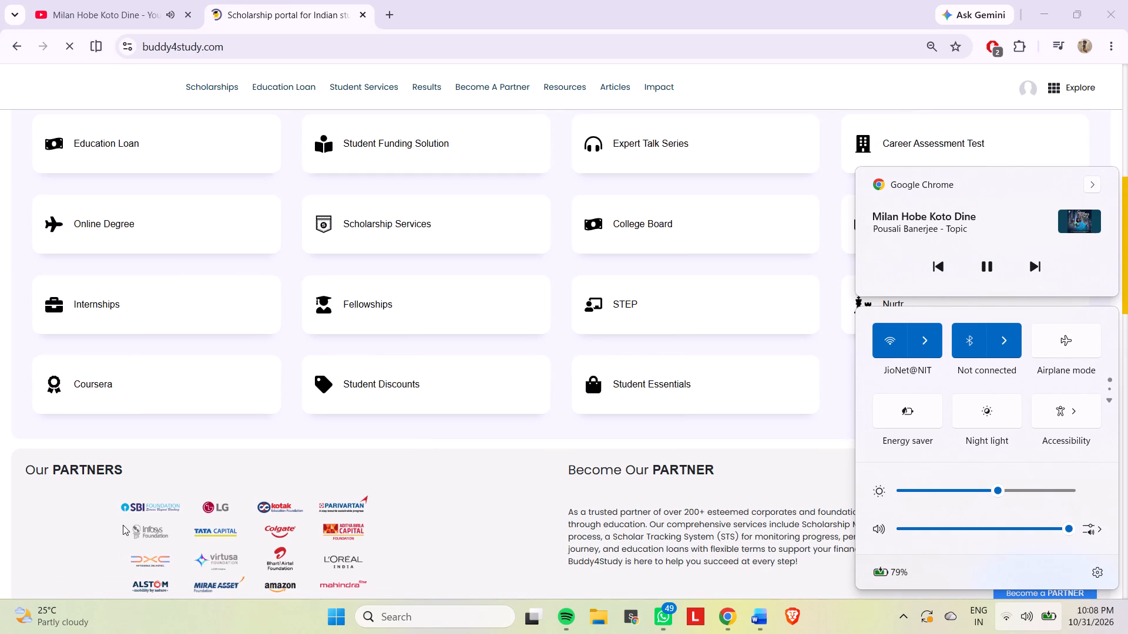
scroll(476, 475, "up", 7)
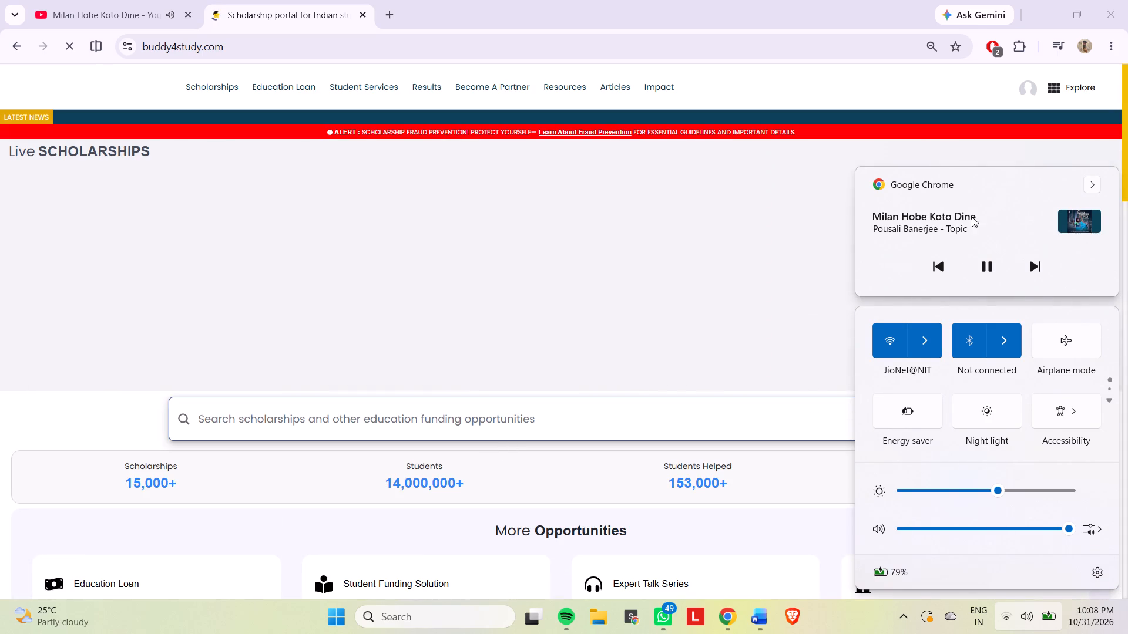
left_click(738, 268)
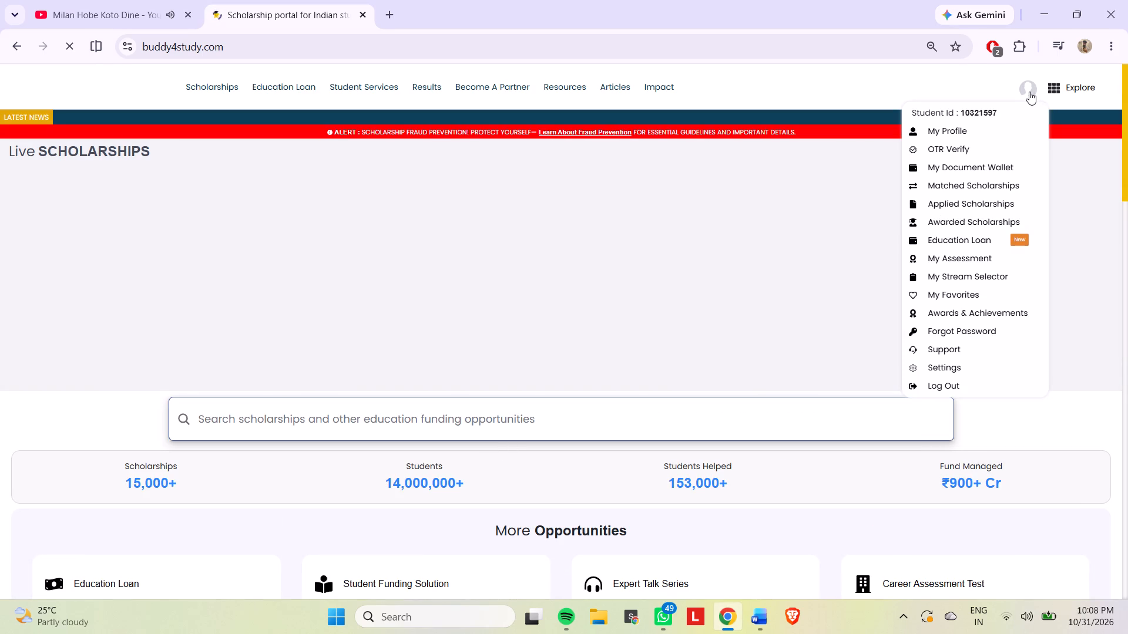
left_click(932, 202)
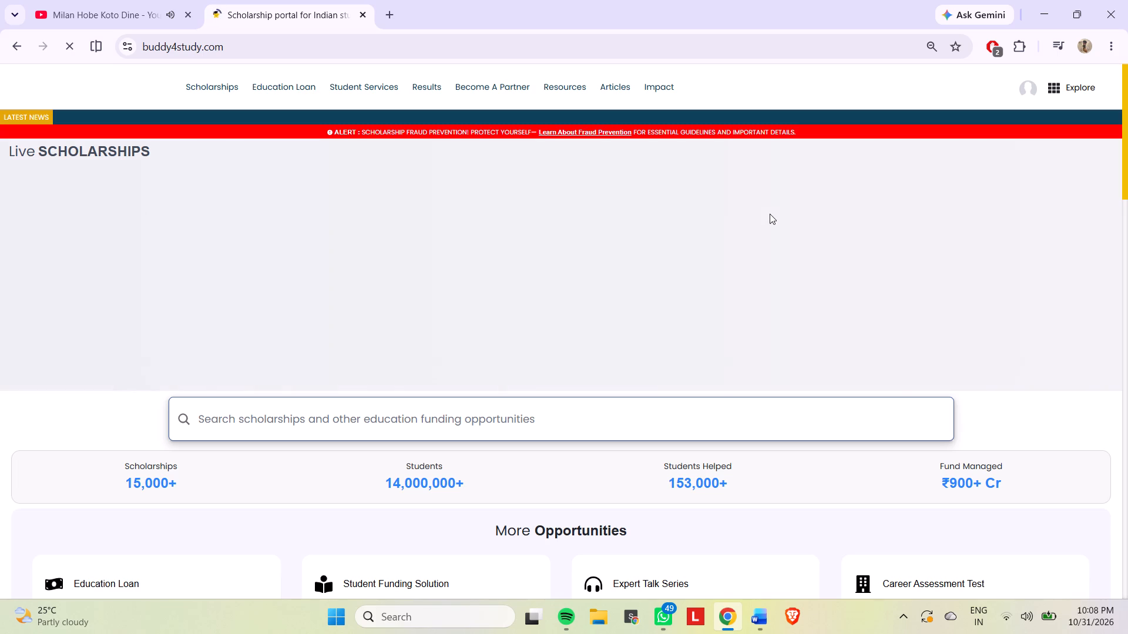
Look through the Buddy4Study homepage down to the section on the steps for getting a scholarship.
scroll(713, 257, "down", 3)
scroll(496, 449, "down", 1)
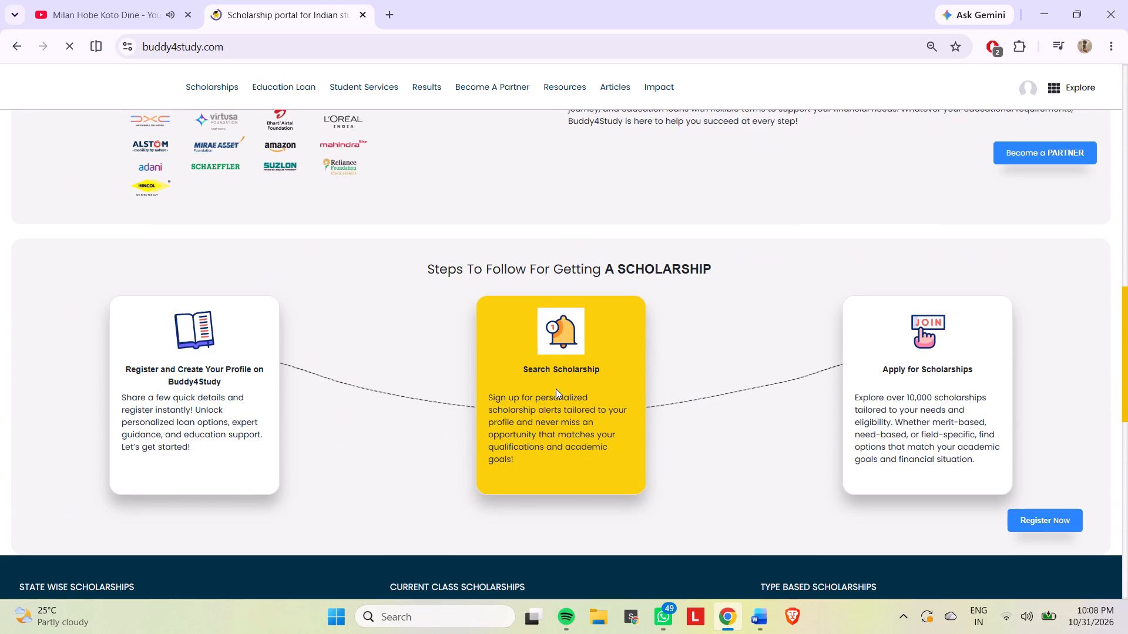
scroll(889, 385, "up", 5)
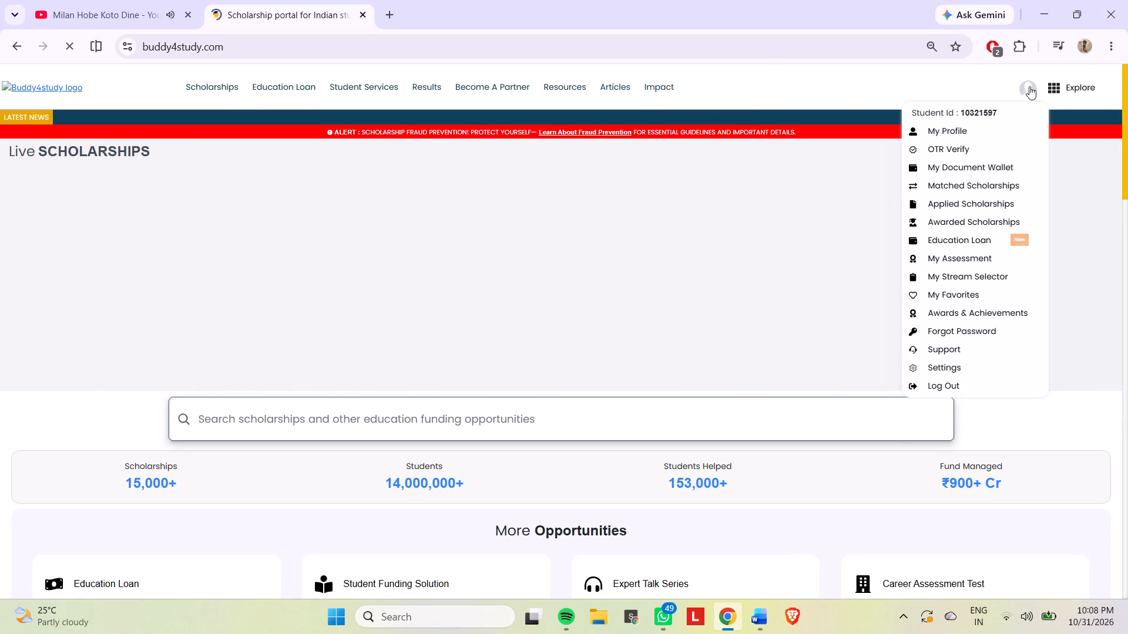
Open the Applied Scholarships page of the signed-in Buddy4Study account.
left_click(980, 201)
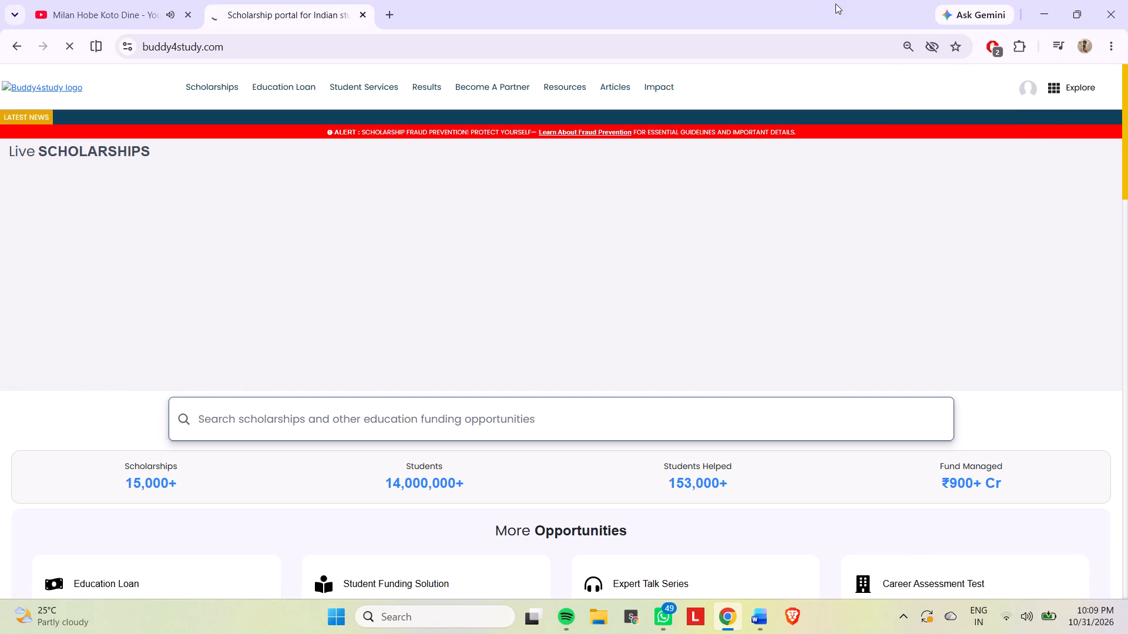
Switch the computer's Wi-Fi connection to the moto_edge60_fusion 5G network.
left_click_drag(1021, 632, 1016, 633)
left_click(1015, 632)
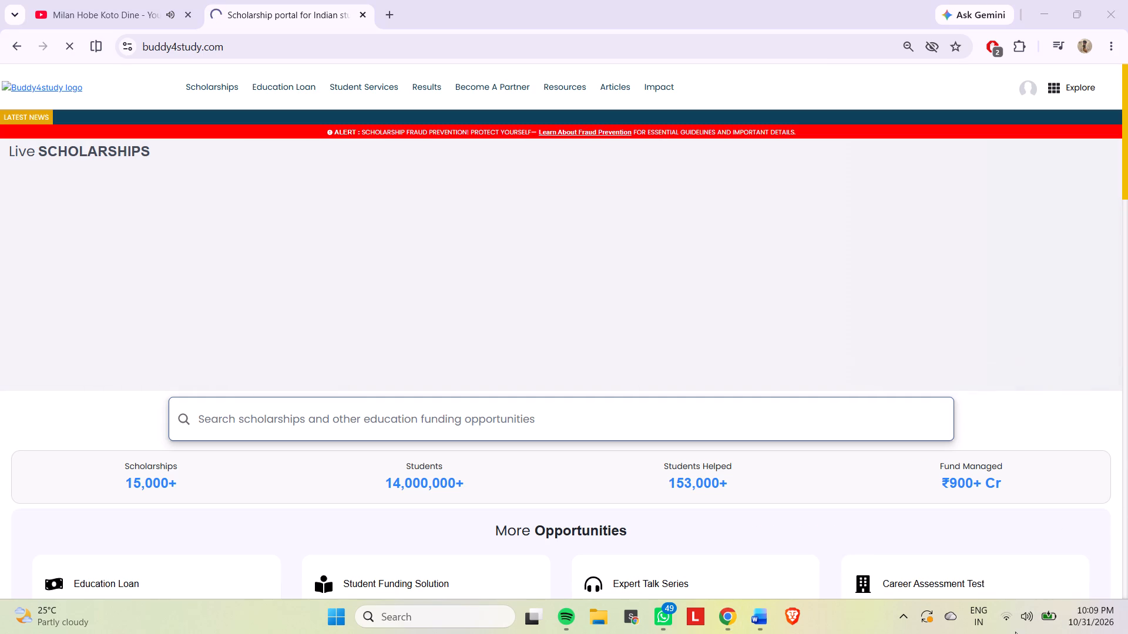
left_click(1008, 614)
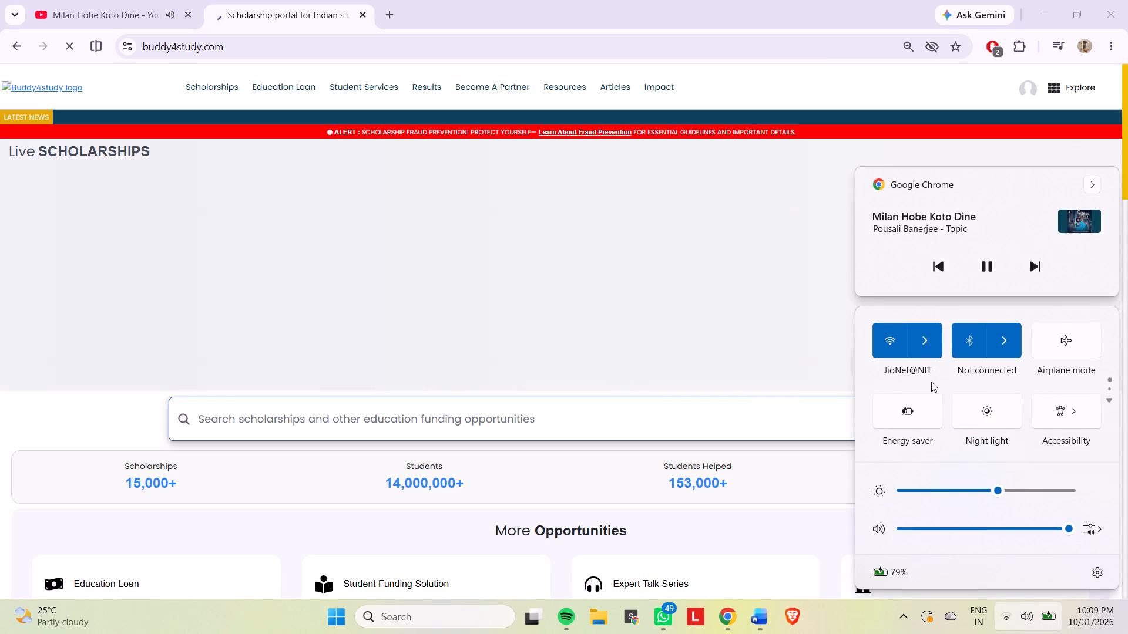
left_click(920, 334)
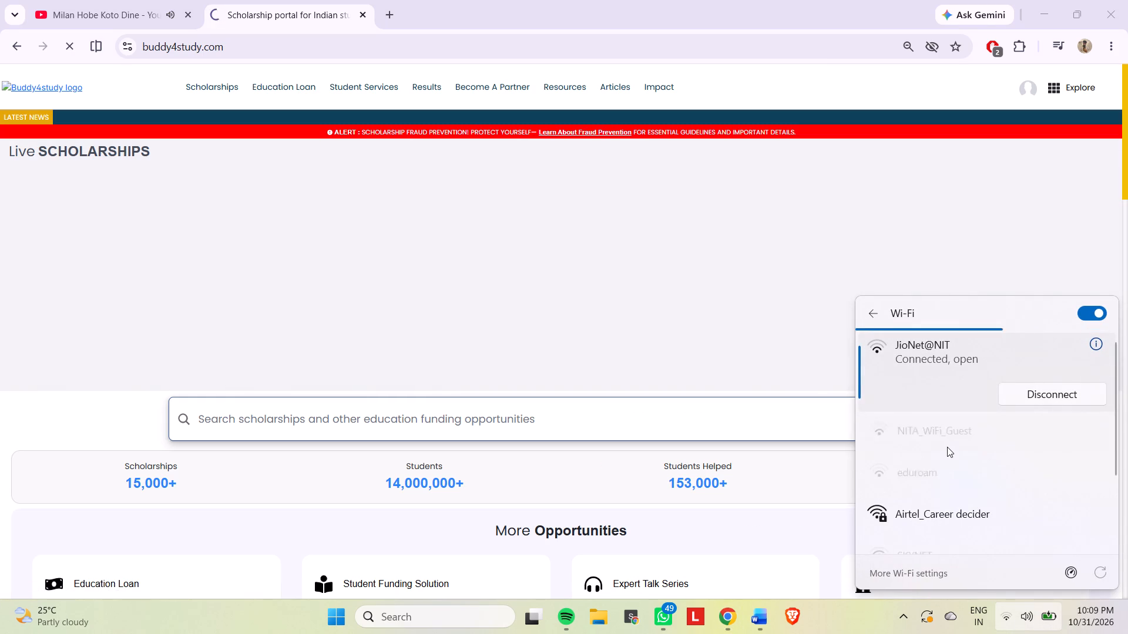
left_click(956, 440)
left_click(1043, 450)
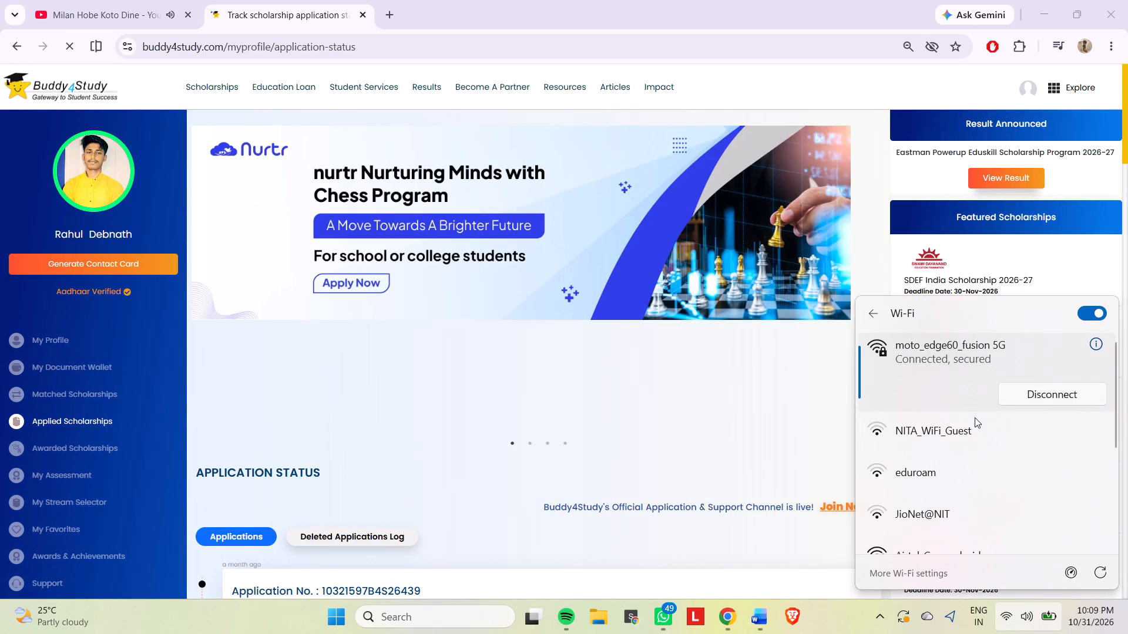
Look through the Application Status list for the status of each submitted scholarship application.
scroll(1068, 457, "down", 3)
scroll(1038, 446, "up", 1)
scroll(763, 450, "down", 2)
scroll(458, 420, "up", 1)
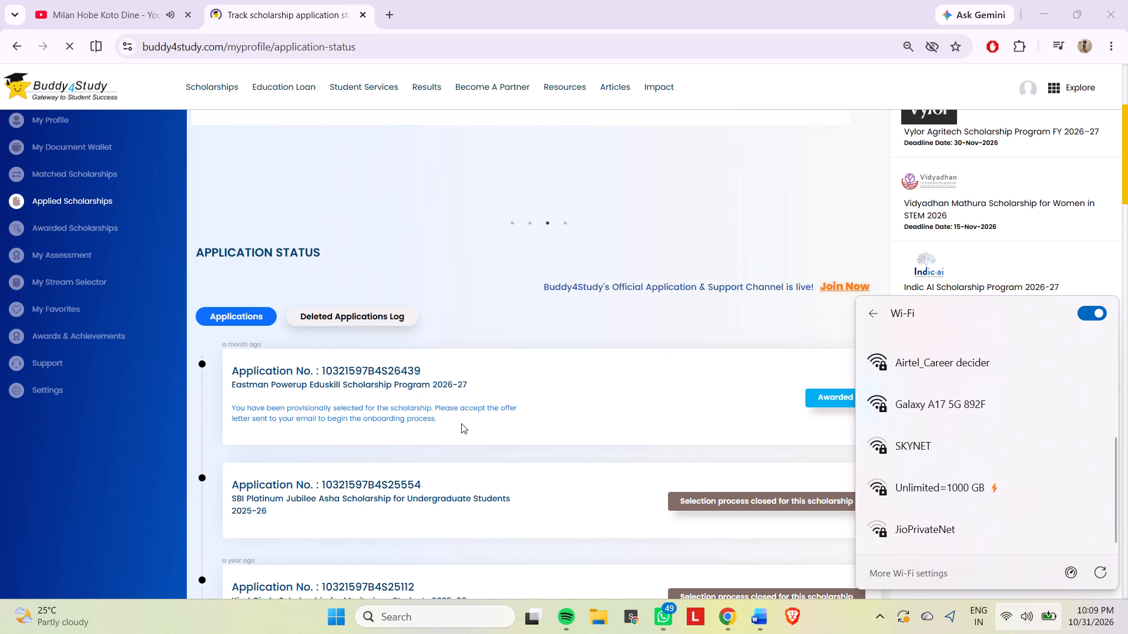
scroll(412, 445, "up", 1)
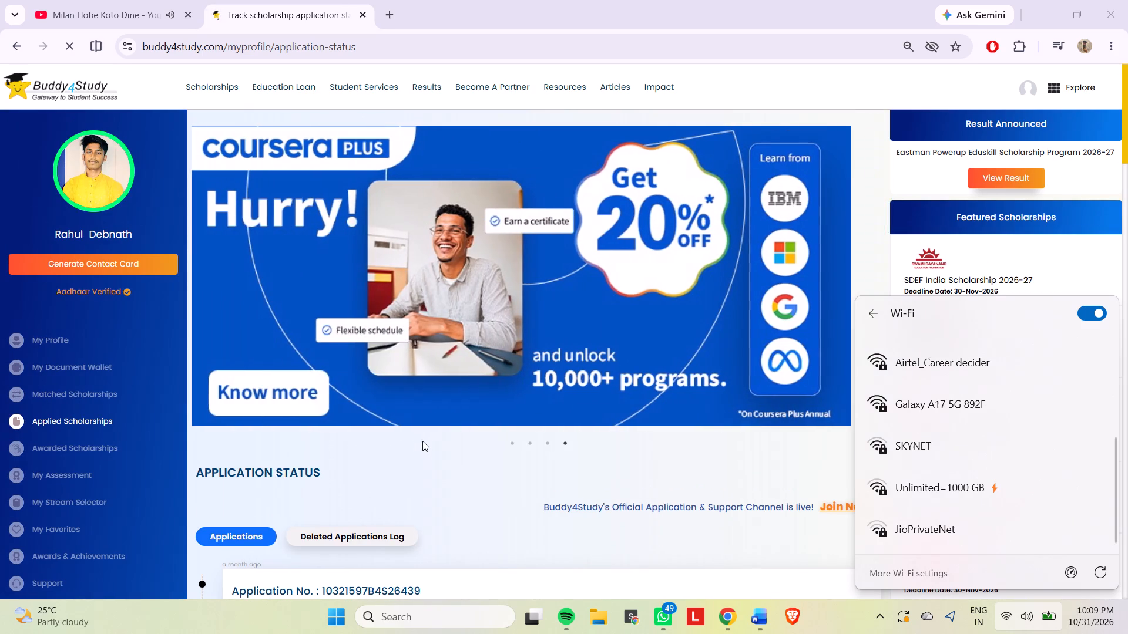
scroll(427, 439, "up", 1)
left_click(643, 469)
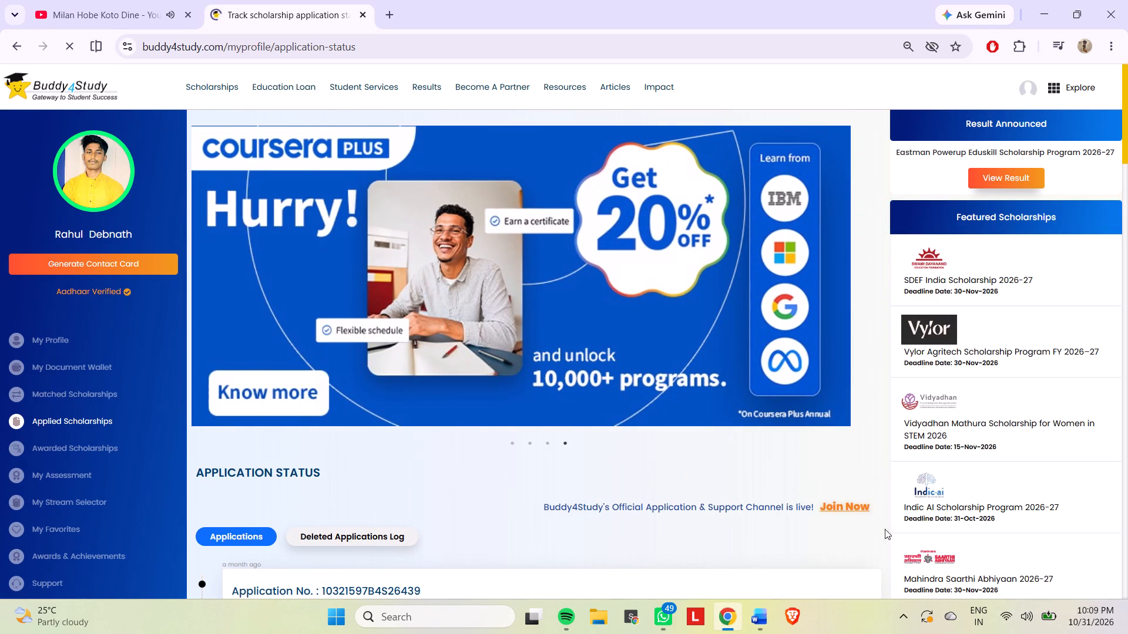
scroll(605, 531, "down", 1)
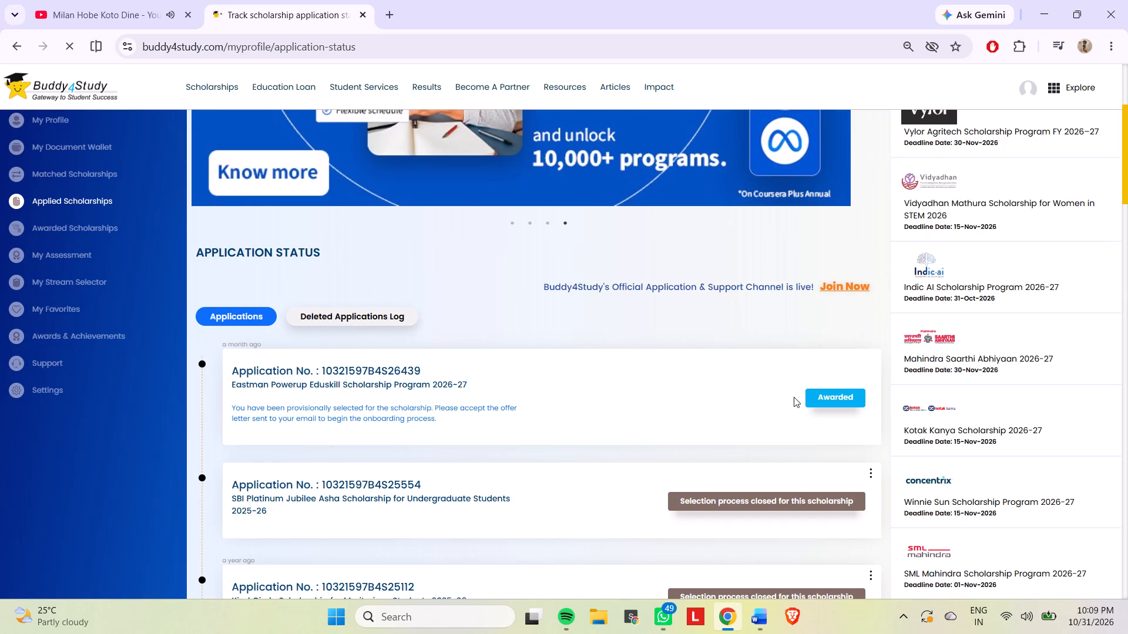
Open the award details of the Eastman Powerup Eduskill Scholarship Program 2026-27 application.
left_click(824, 394)
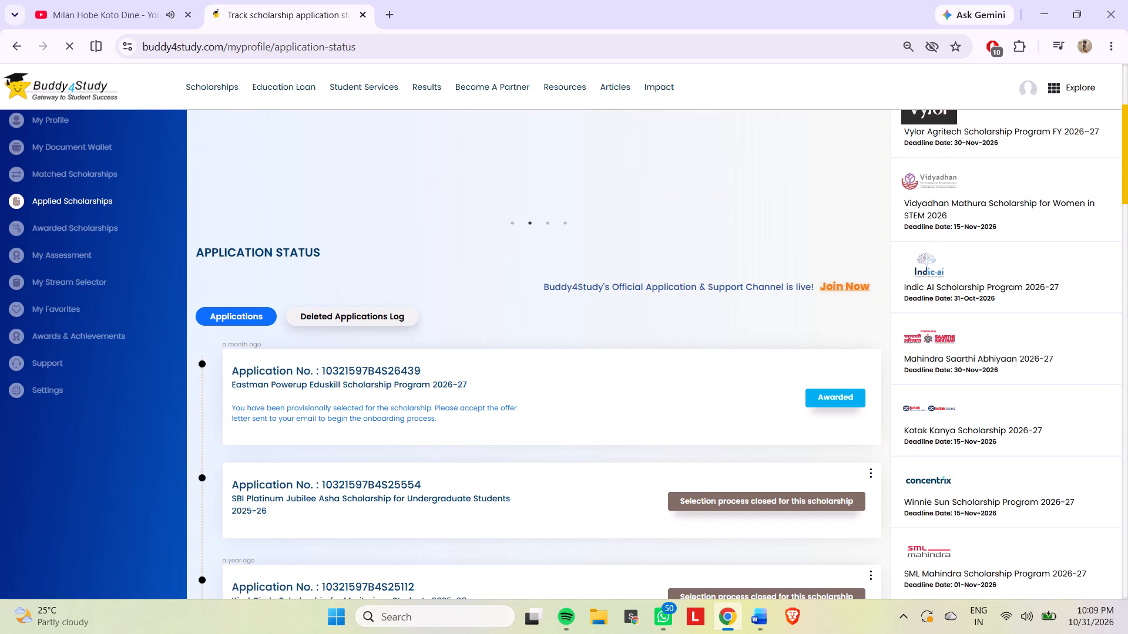
left_click(360, 385)
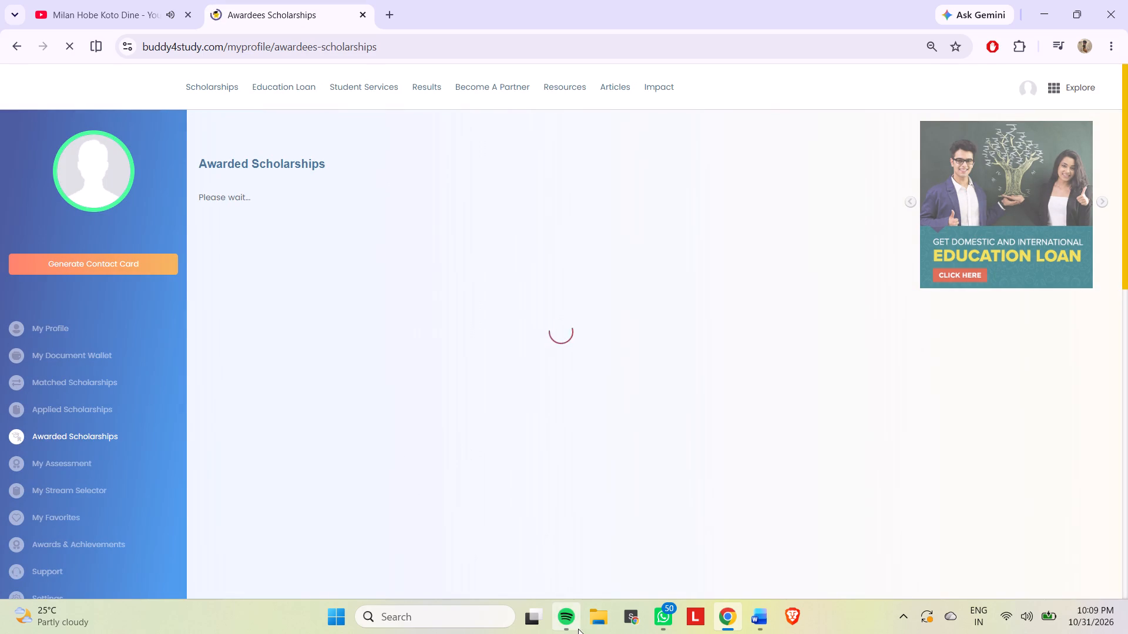
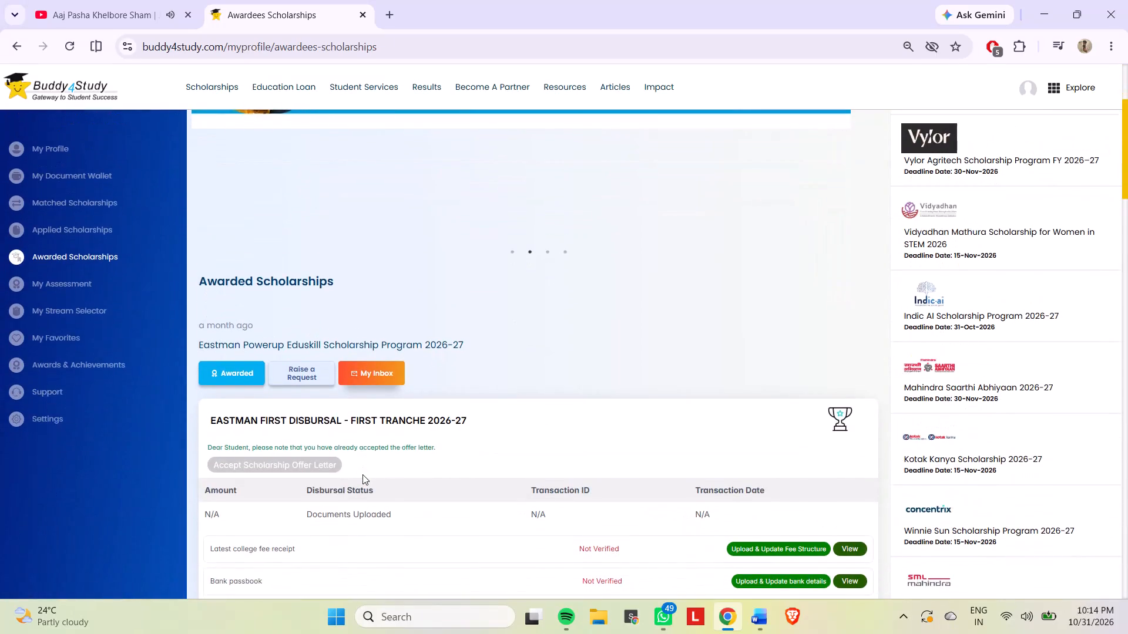
Review the disbursal and document verification status of both Eastman Powerup Eduskill scholarship tranches on the Awarded Scholarships page.
scroll(362, 474, "down", 1)
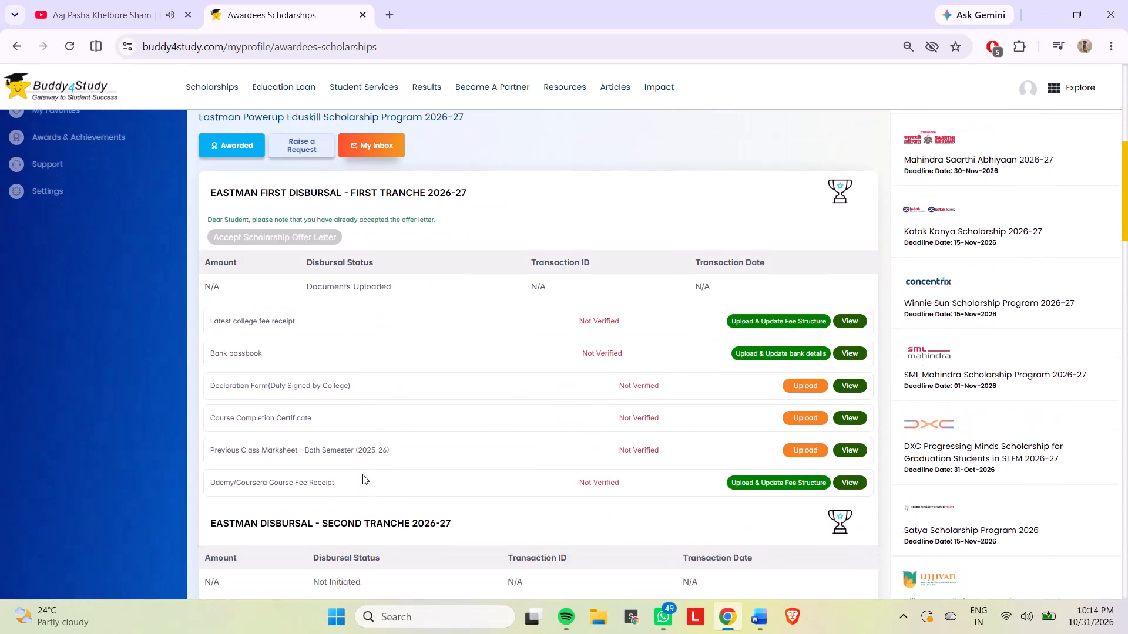
scroll(362, 474, "down", 2)
scroll(362, 474, "up", 2)
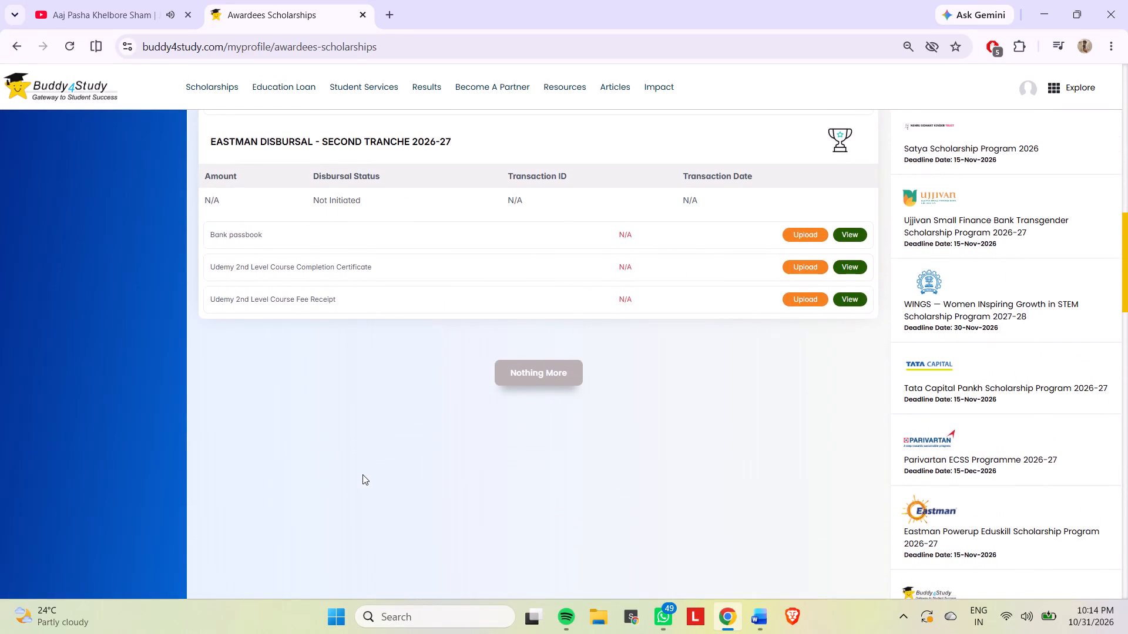
scroll(362, 474, "up", 4)
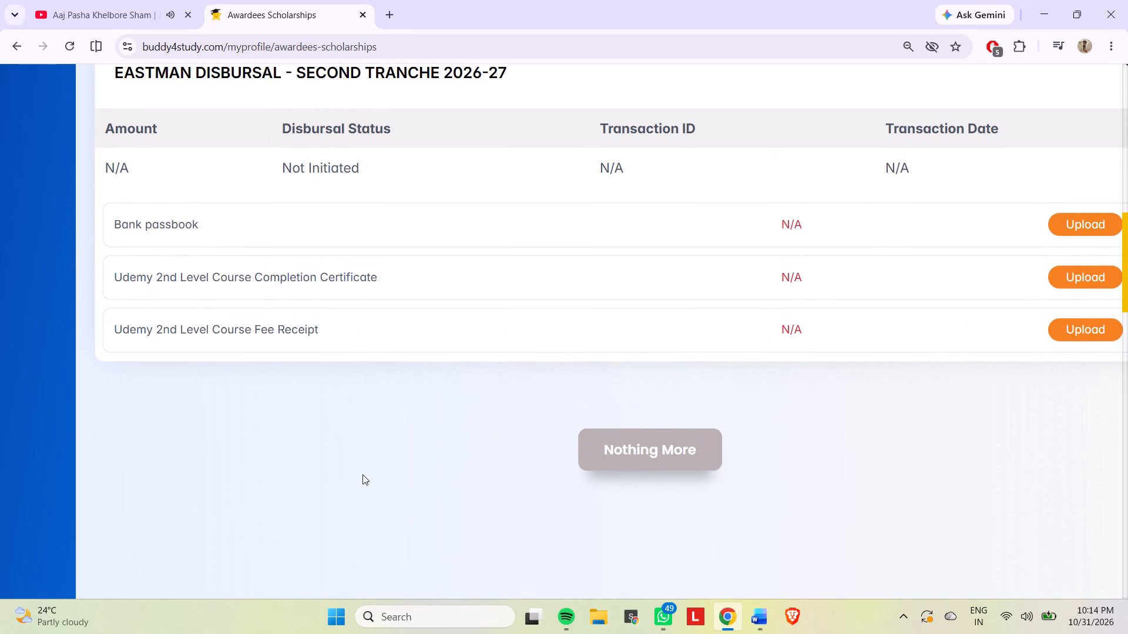
scroll(366, 286, "up", 6)
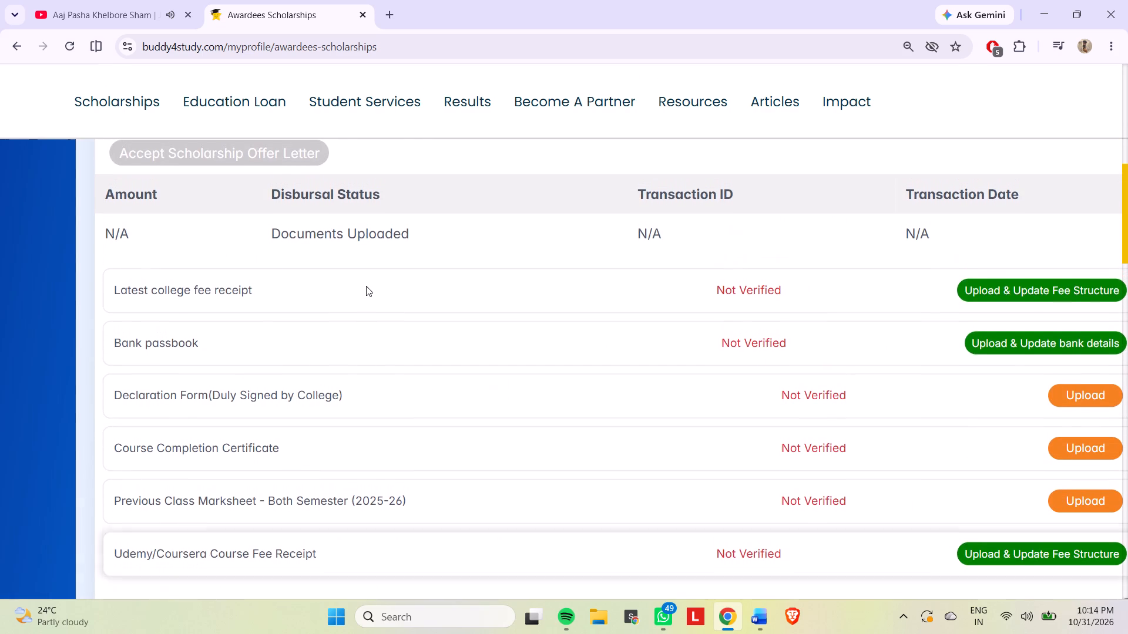
scroll(366, 286, "up", 1)
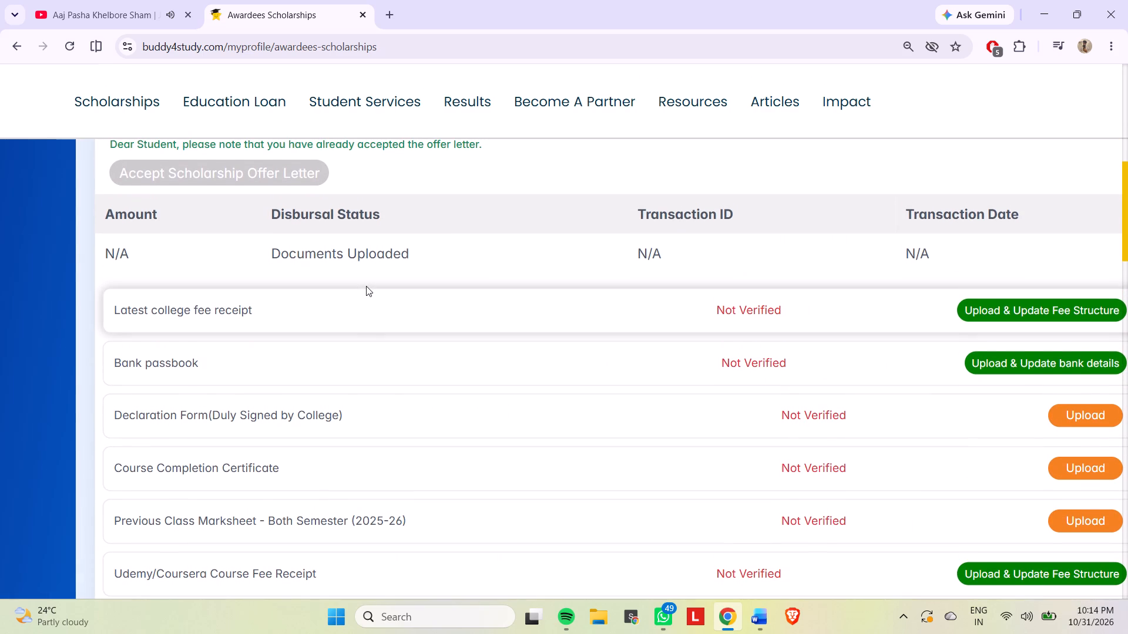
scroll(366, 286, "up", 1)
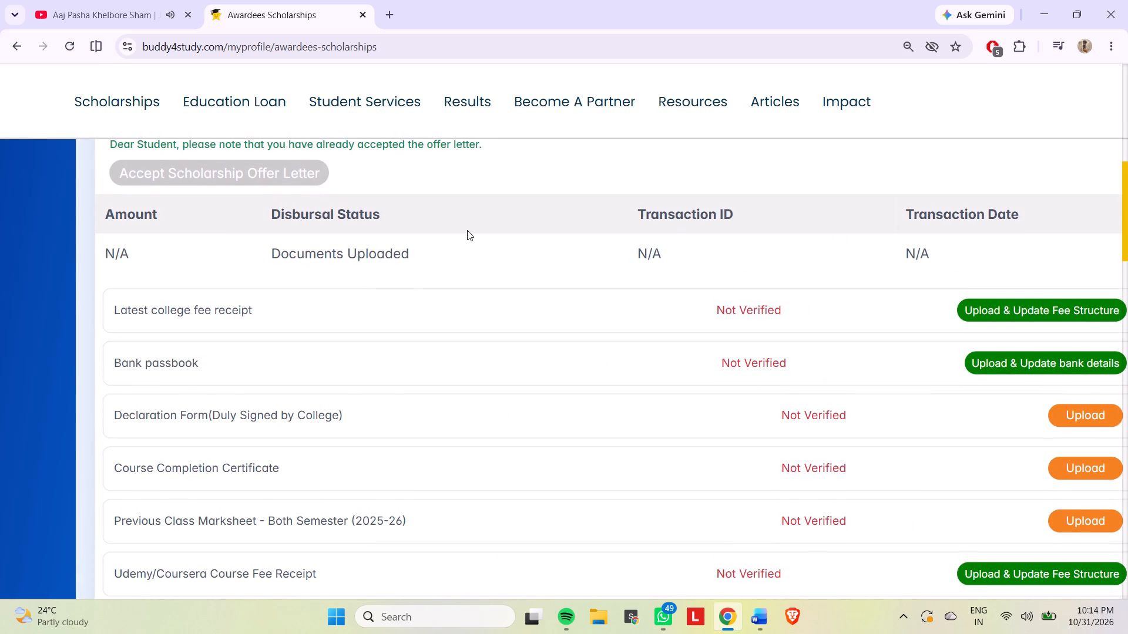
Open the portal's Scholarships listing for Indian students and look through the live scholarships.
scroll(92, 0, "right", 1)
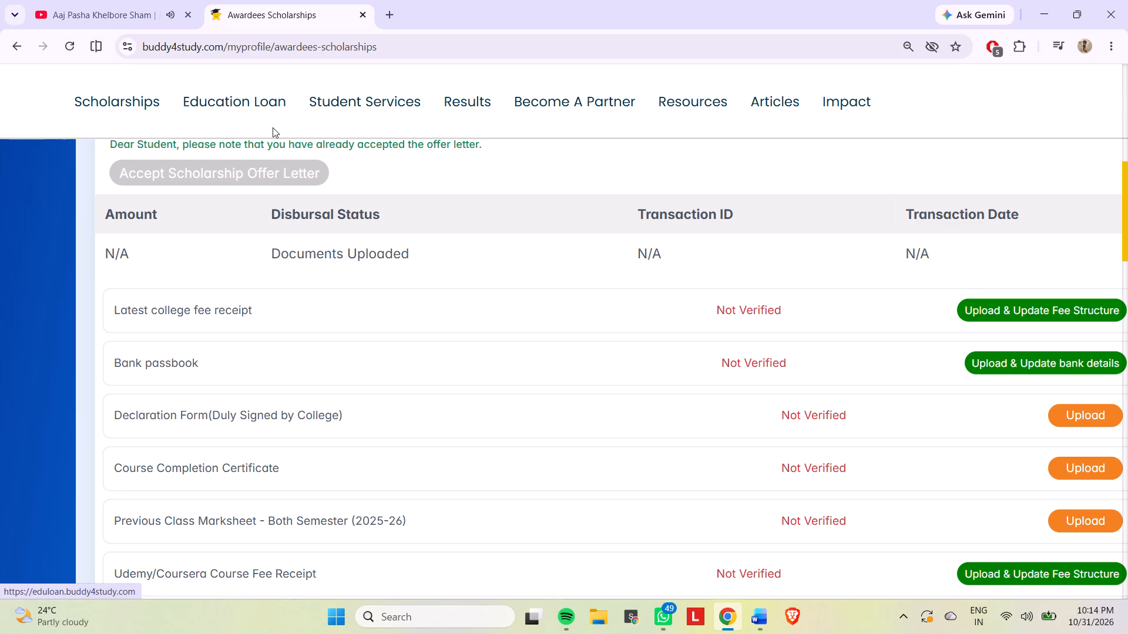
left_click(146, 109)
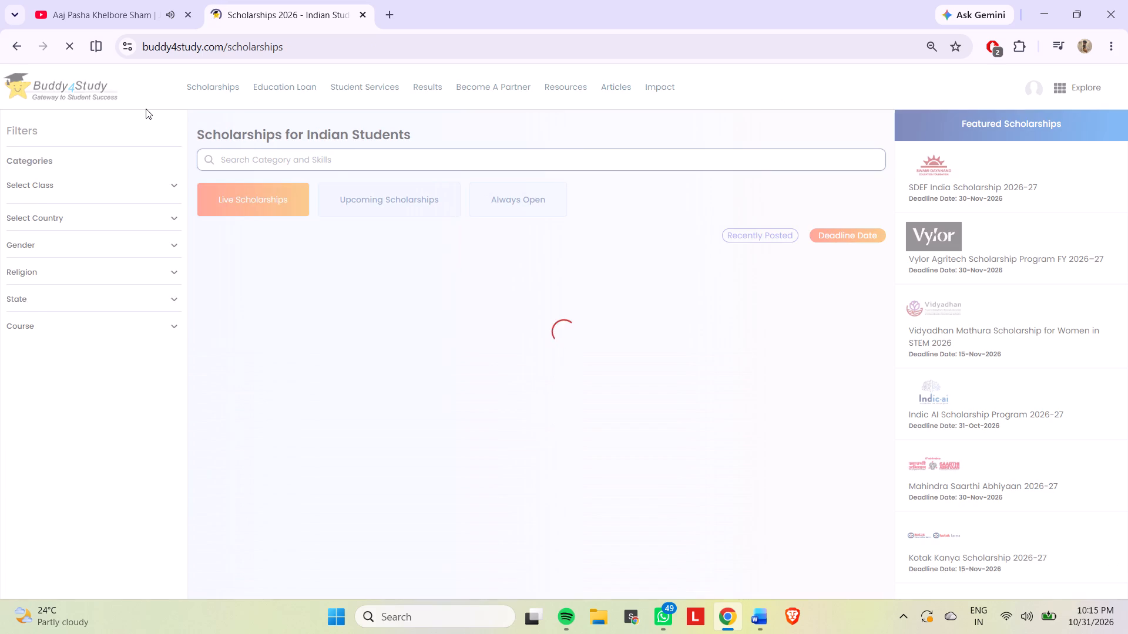
scroll(465, 358, "down", 1)
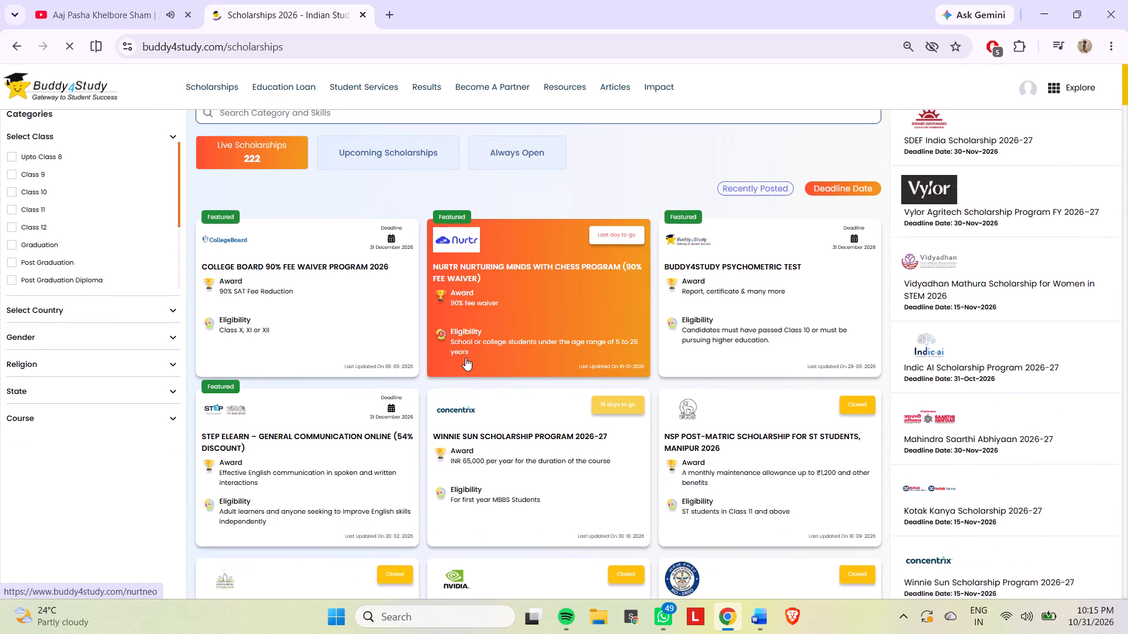
scroll(465, 358, "down", 1)
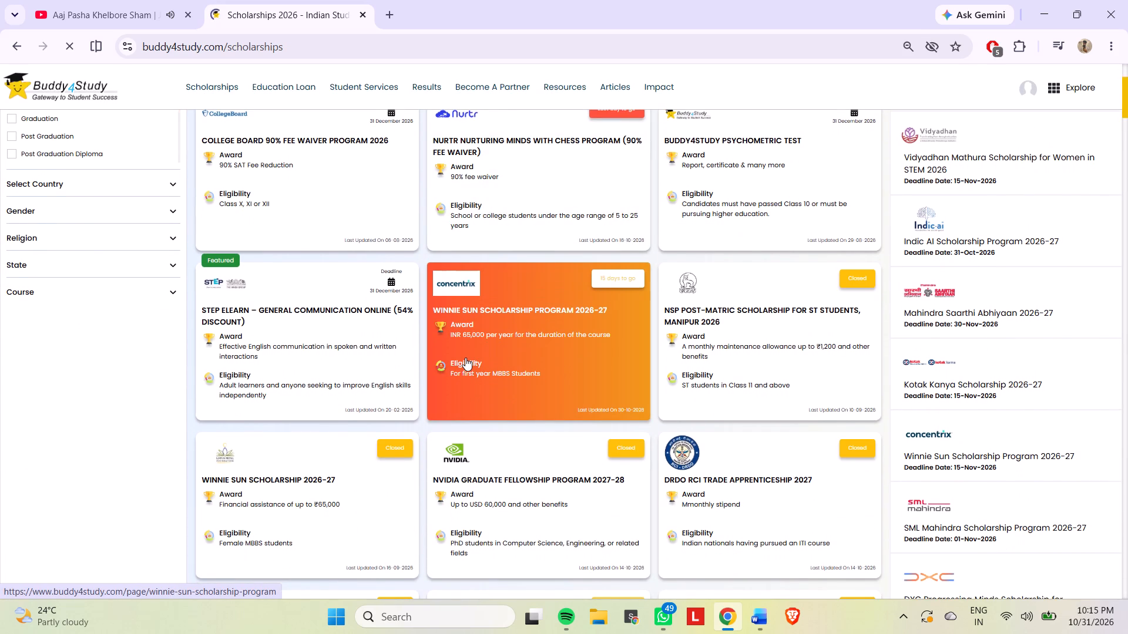
Switch the scholarship listing to the Always Open category and look through its programmes.
scroll(465, 358, "up", 1)
left_click(492, 188)
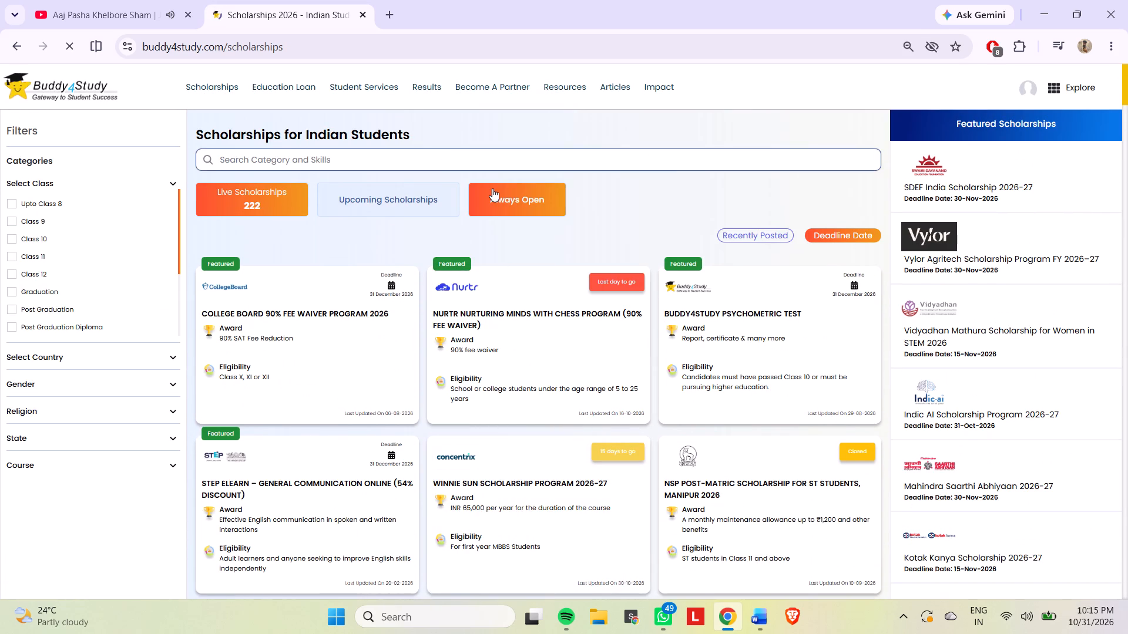
scroll(454, 287, "down", 1)
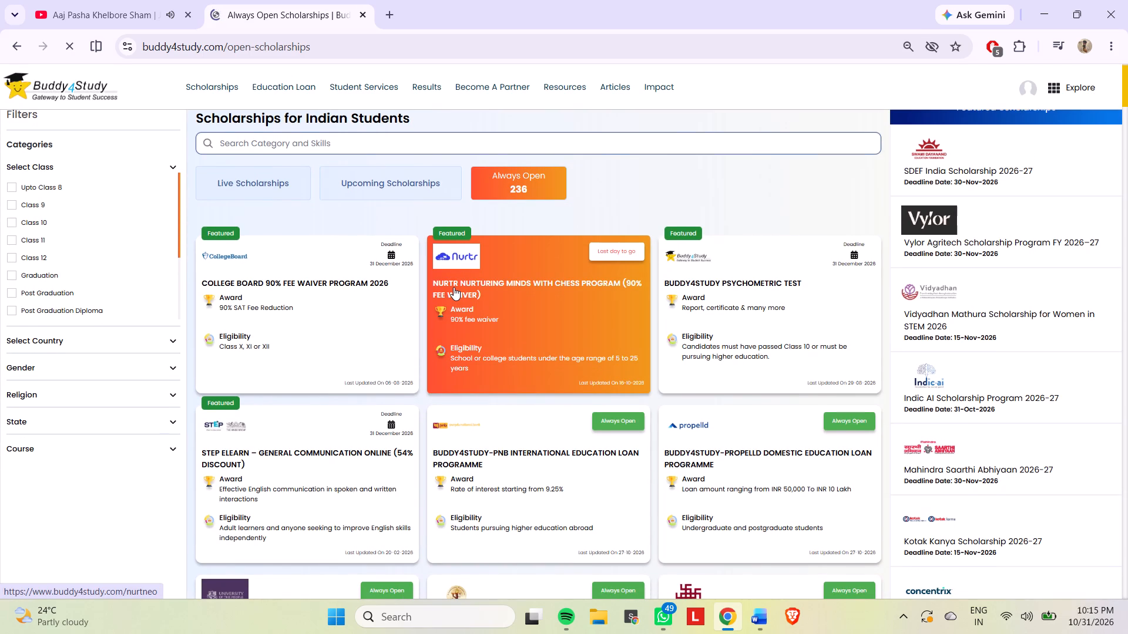
scroll(454, 287, "down", 2)
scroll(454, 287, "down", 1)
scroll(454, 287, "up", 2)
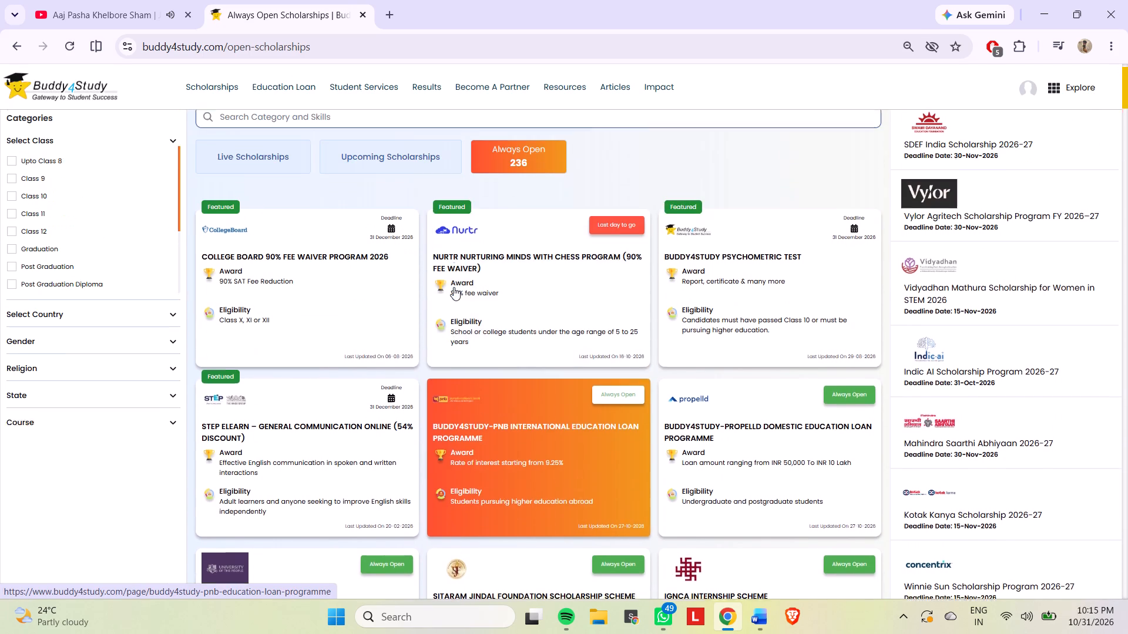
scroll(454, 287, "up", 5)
left_click(61, 0)
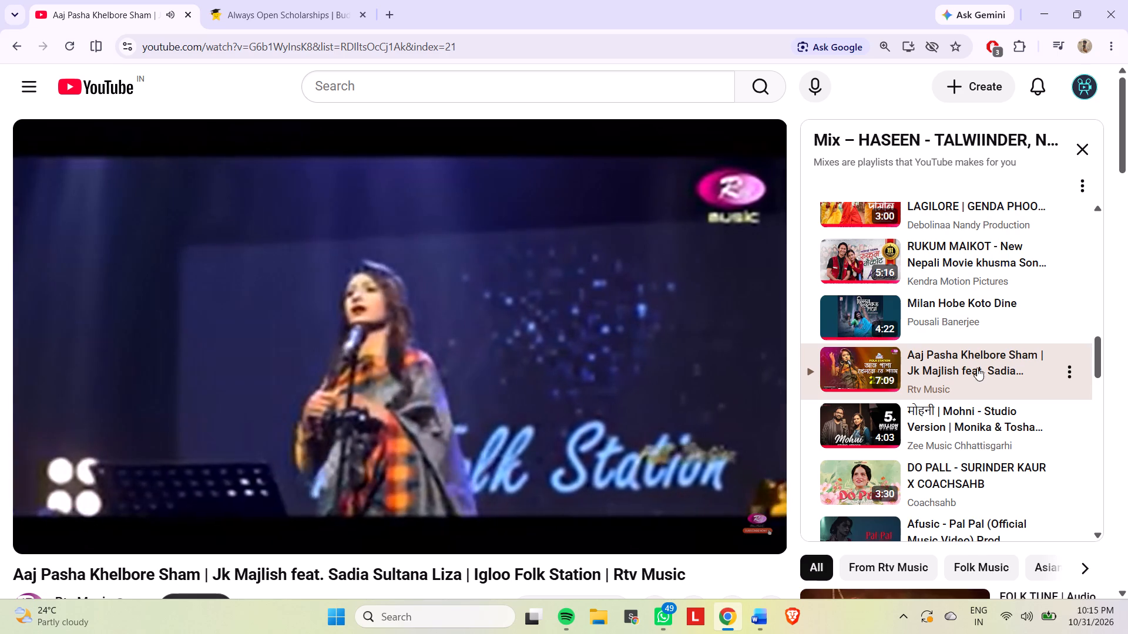